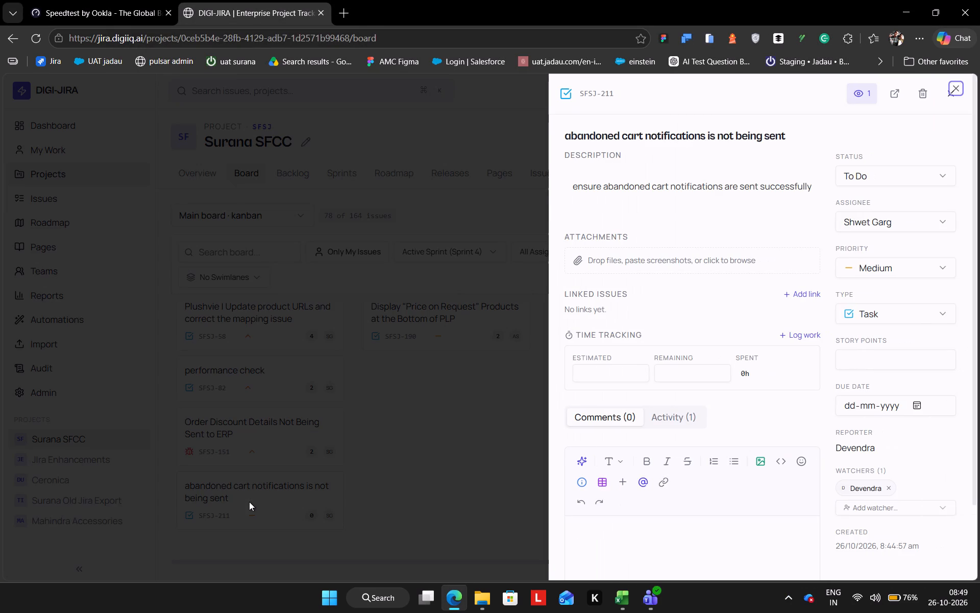
# Set the story points of the "abandoned cart notifications is not being sent" task to 2 and close its details.
pyautogui.click(863, 368)
pyautogui.press('2')
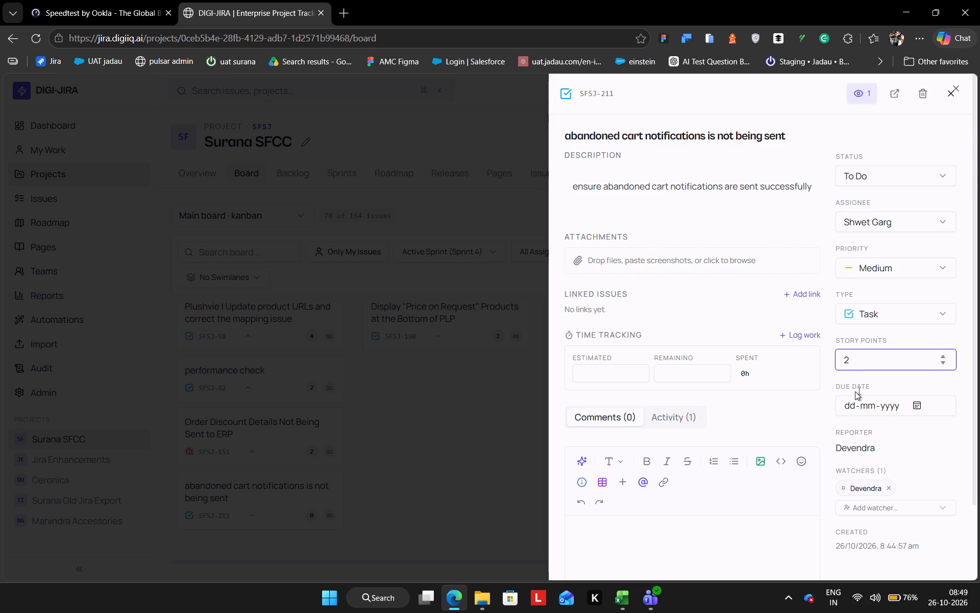
pyautogui.click(789, 403)
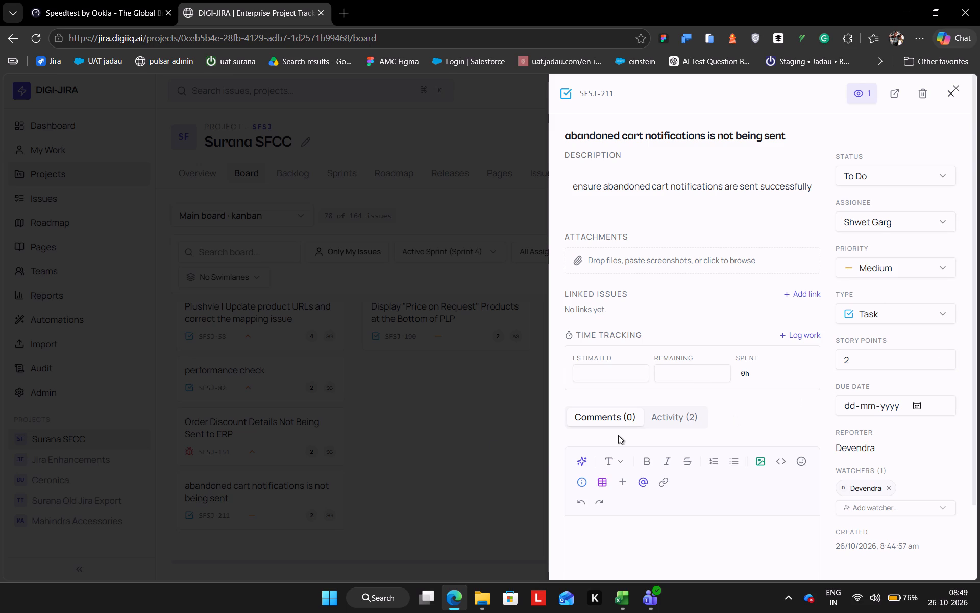
pyautogui.click(494, 443)
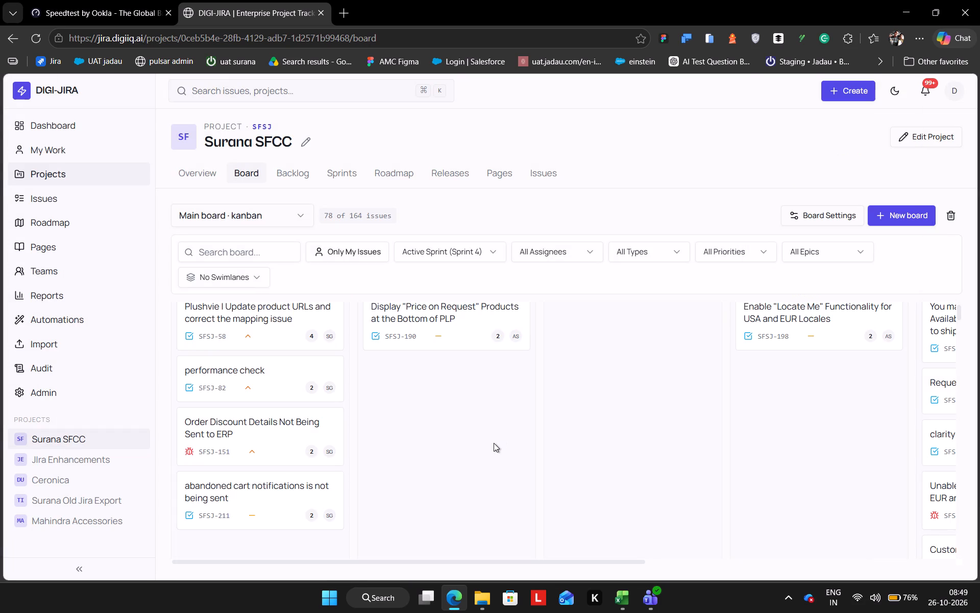
# Move the "Resend OTP Limit Not Enforced and Expired OTP Accepted" bug from the Hold column to QA.
pyautogui.scroll(-7, 494, 443)
pyautogui.scroll(5, 494, 443)
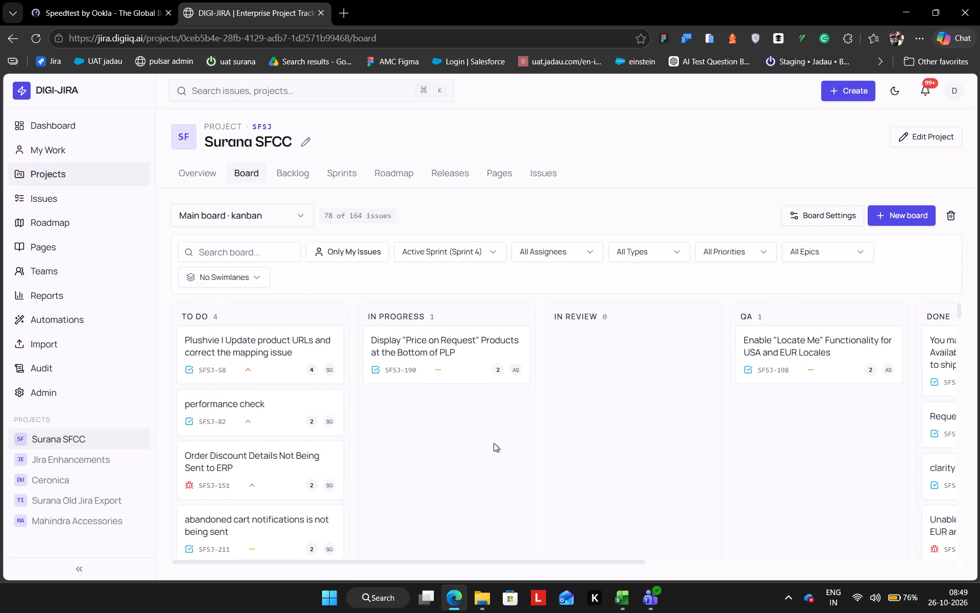
pyautogui.hscroll(-6, 710, 416)
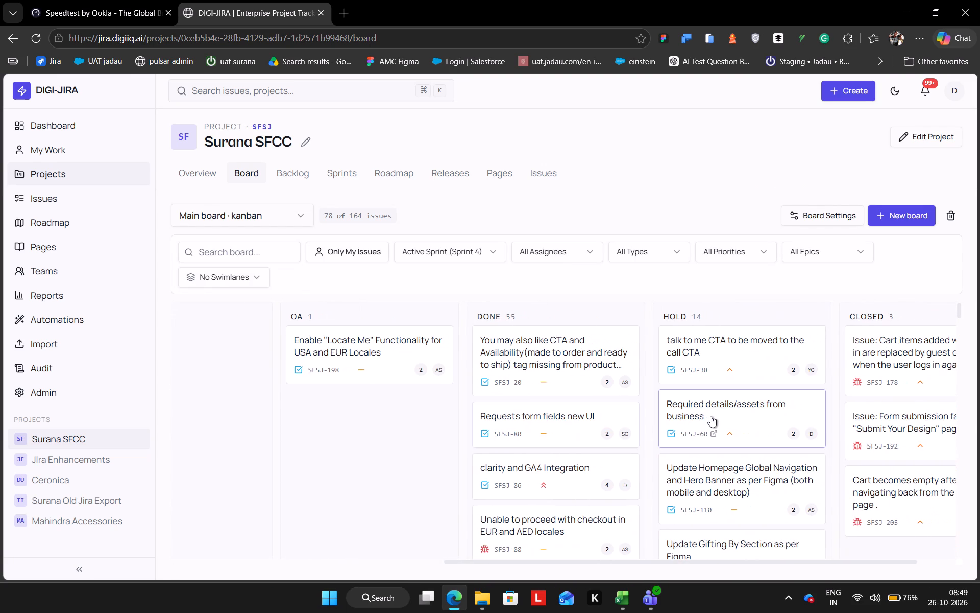
pyautogui.hscroll(-2, 710, 416)
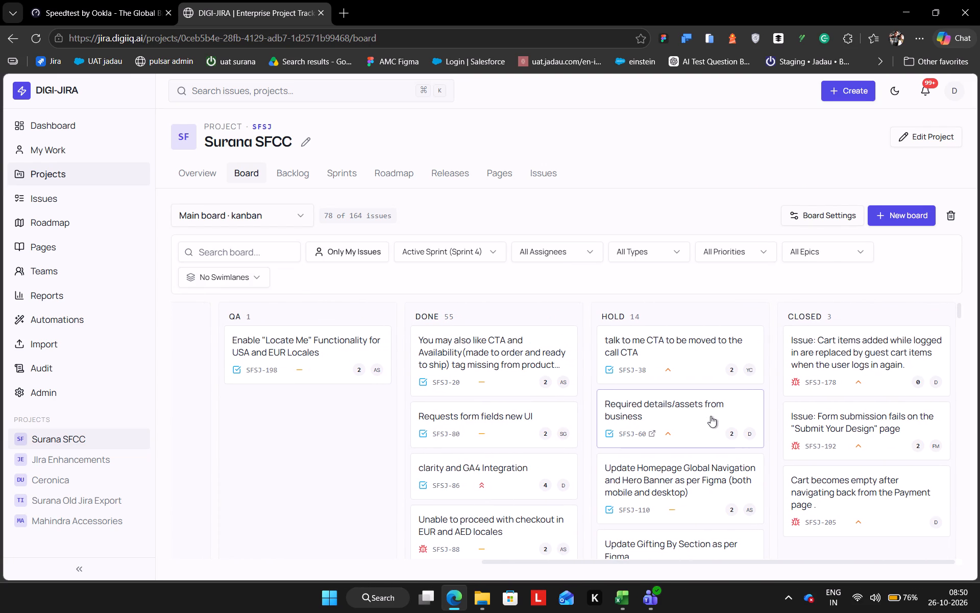
pyautogui.scroll(-1, 710, 416)
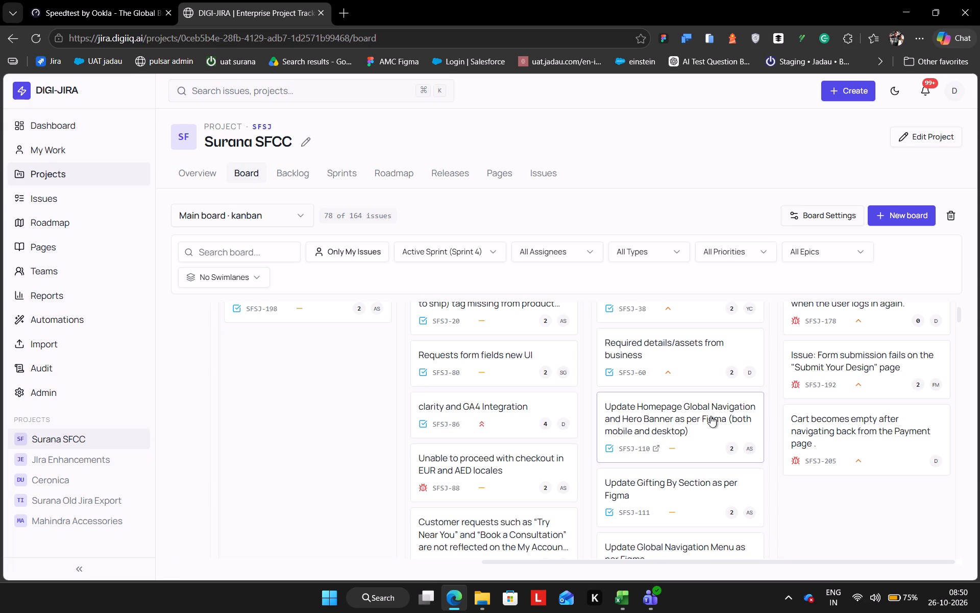
pyautogui.scroll(5, 710, 416)
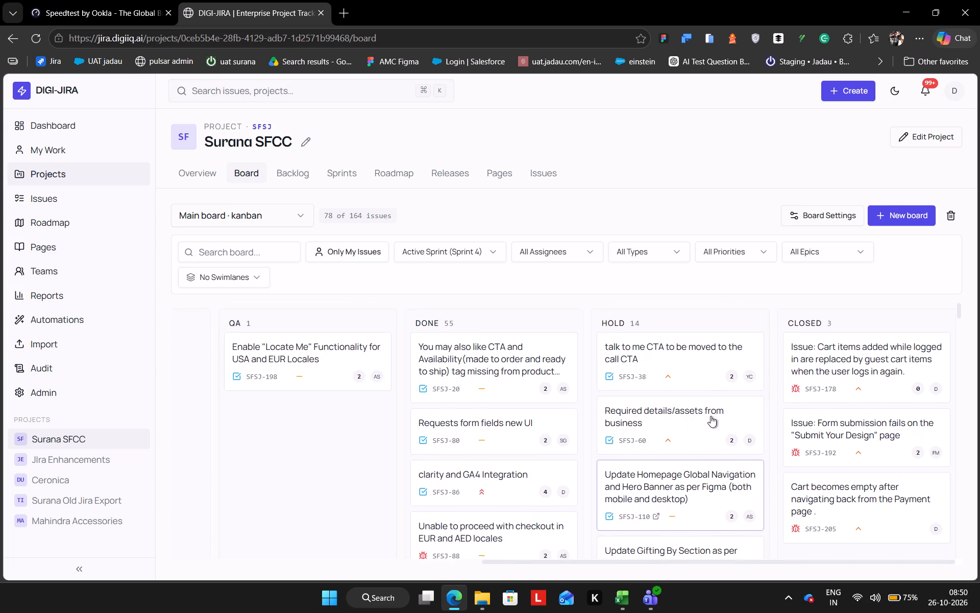
pyautogui.scroll(-3, 710, 416)
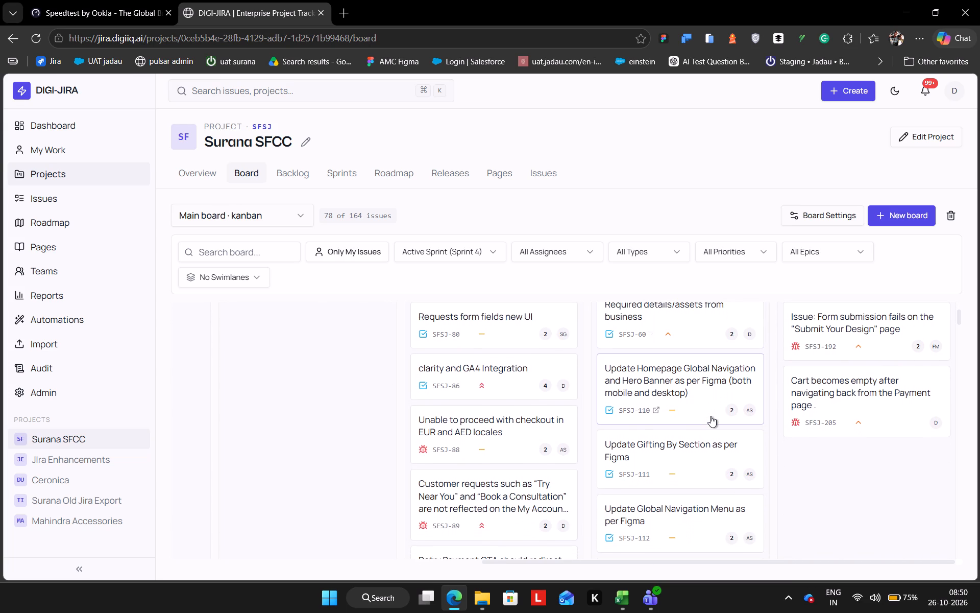
pyautogui.scroll(-2, 710, 416)
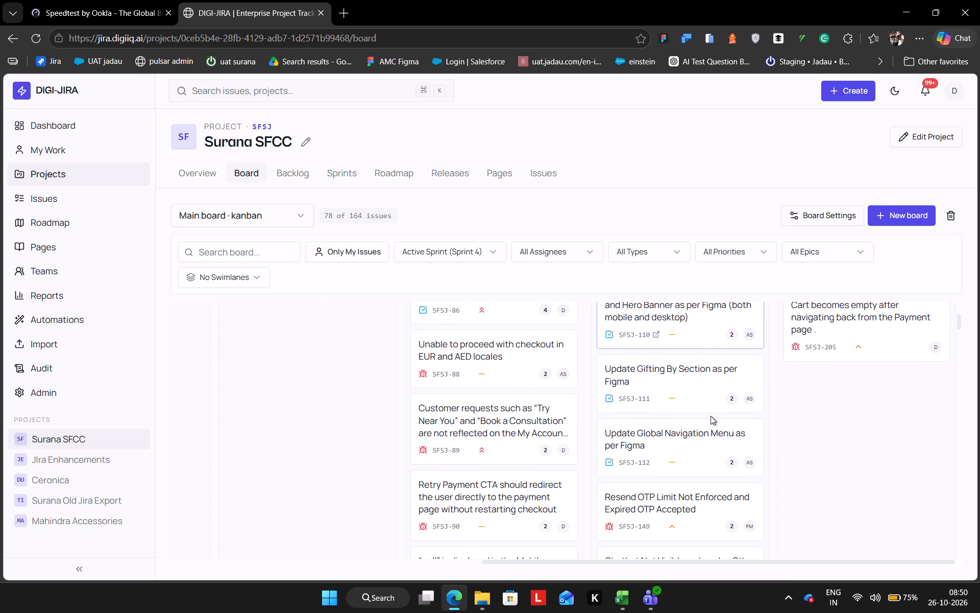
pyautogui.scroll(-3, 710, 416)
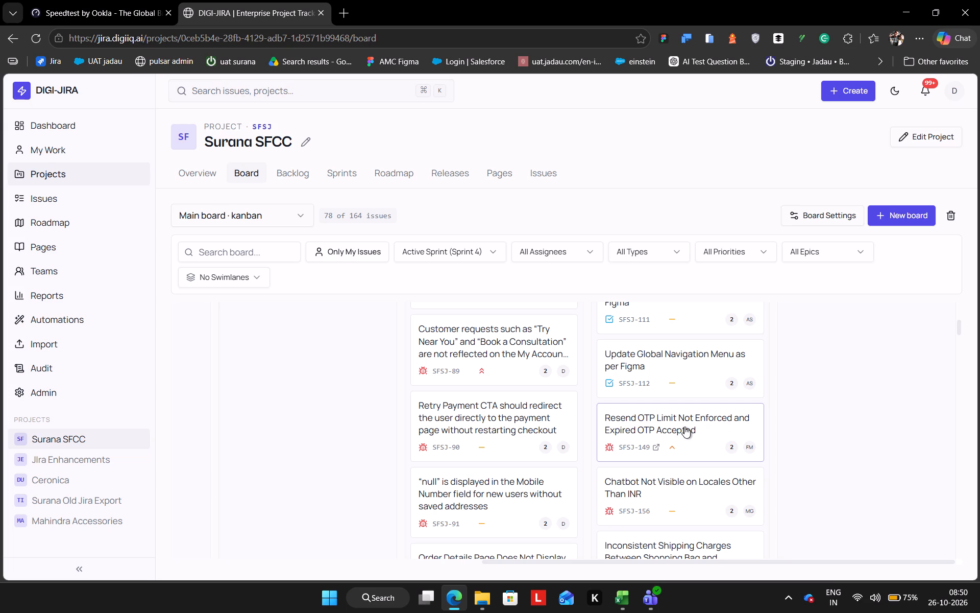
pyautogui.moveTo(684, 427); pyautogui.dragTo(379, 439)
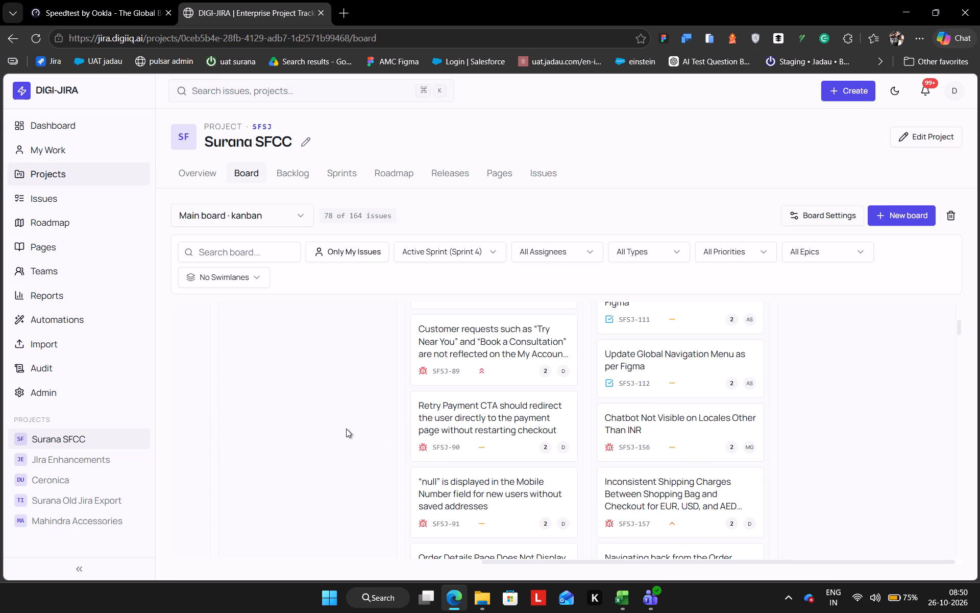
# Reassign the "Resend OTP Limit Not Enforced and Expired OTP Accepted" bug in QA to its reporter and close its details.
pyautogui.scroll(6, 336, 419)
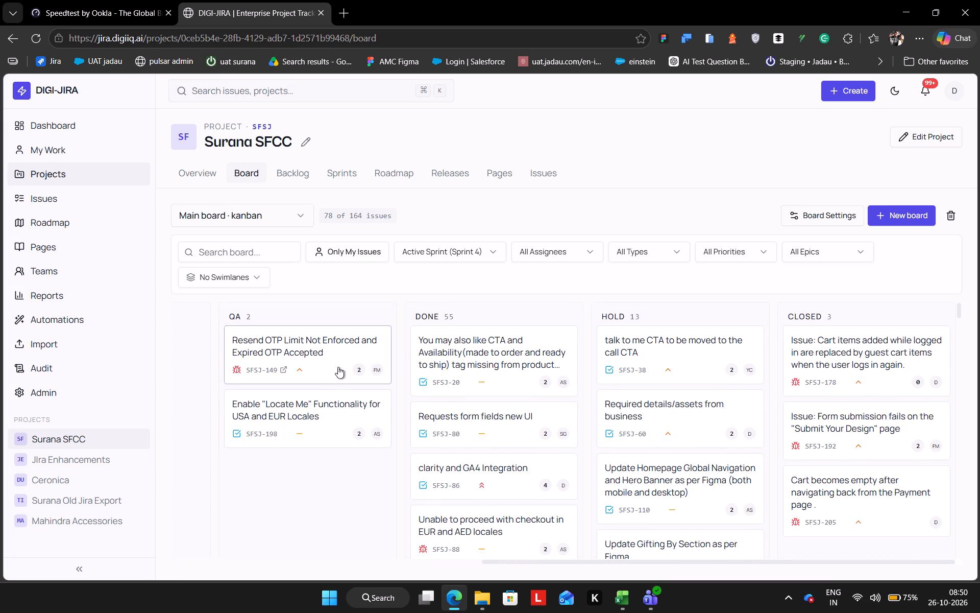
pyautogui.click(338, 367)
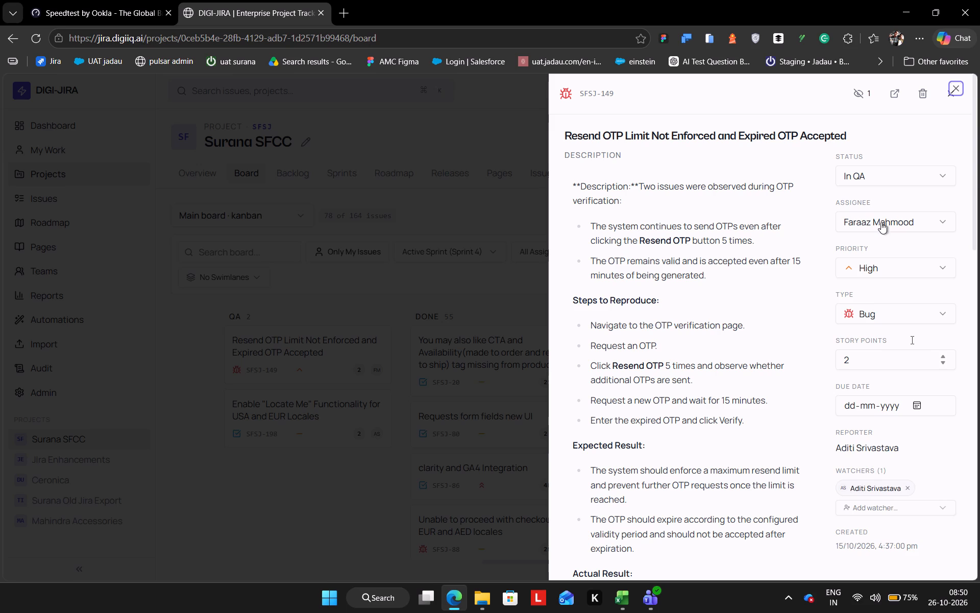
pyautogui.click(881, 222)
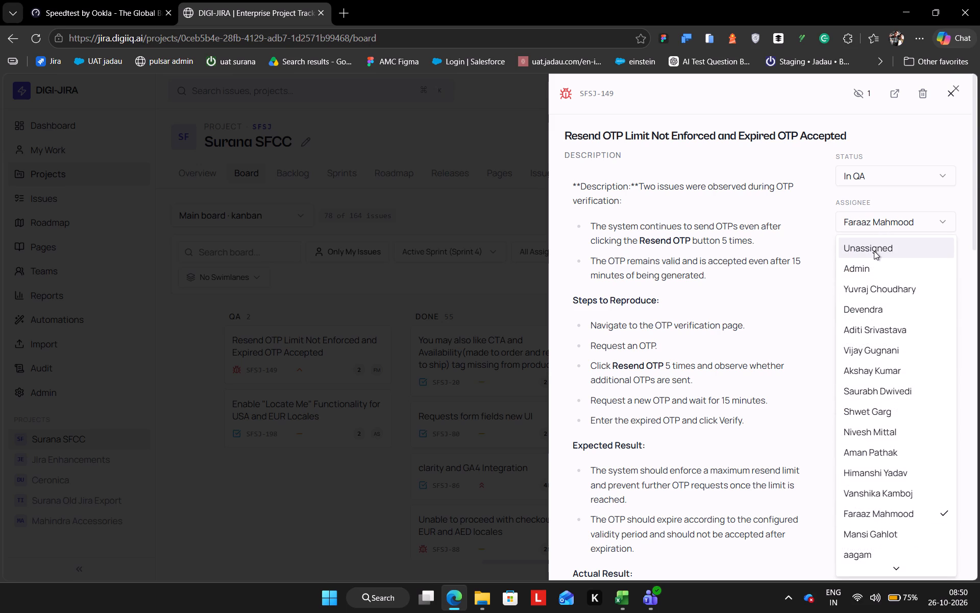
pyautogui.press('a')
pyautogui.scroll(-1, 887, 510)
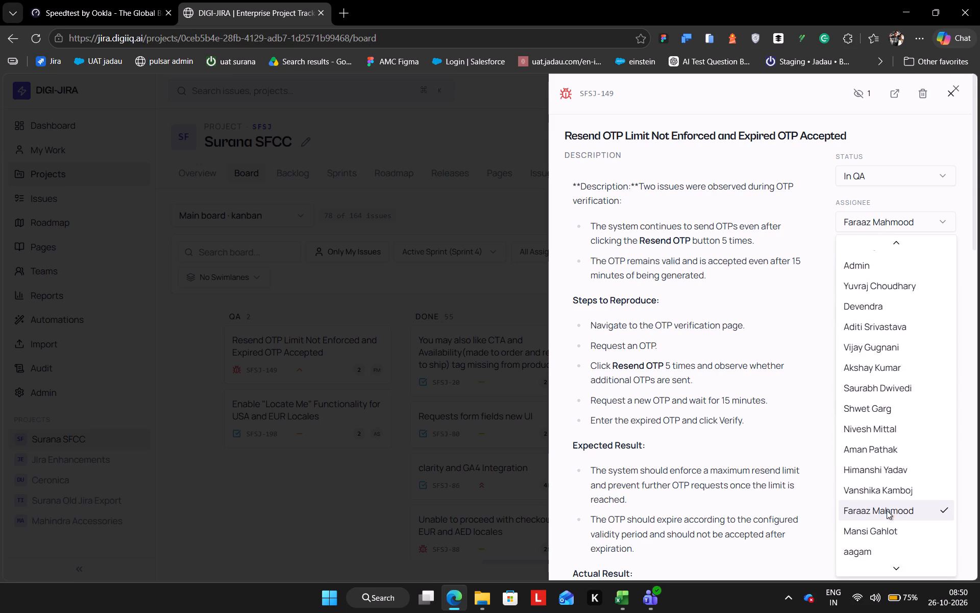
pyautogui.scroll(-4, 887, 510)
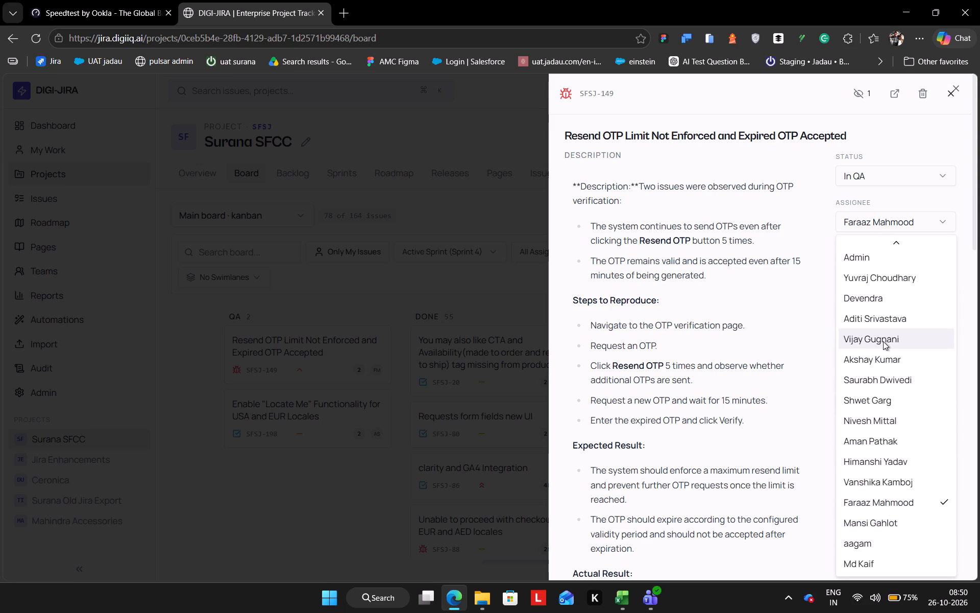
pyautogui.click(874, 318)
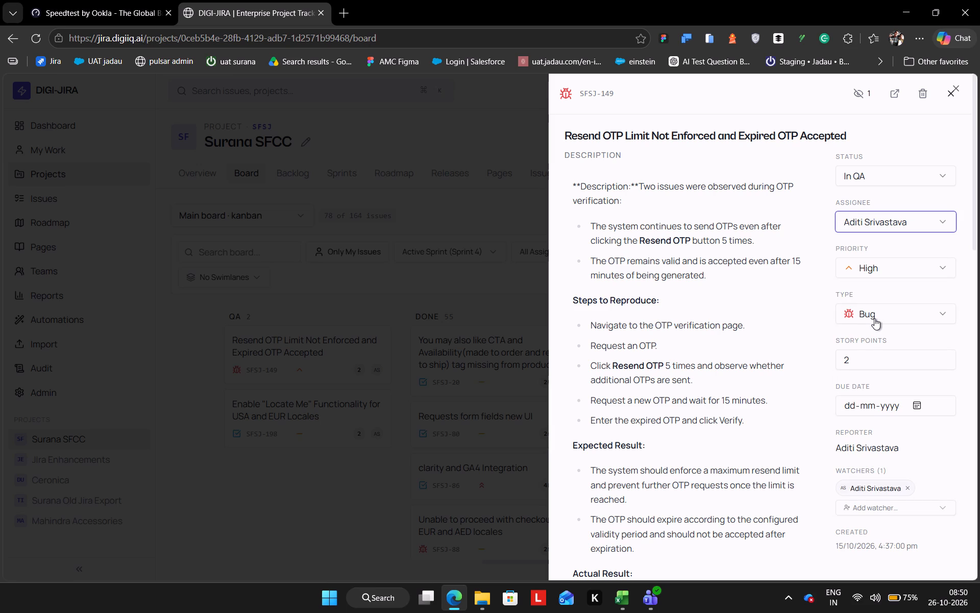
pyautogui.click(413, 458)
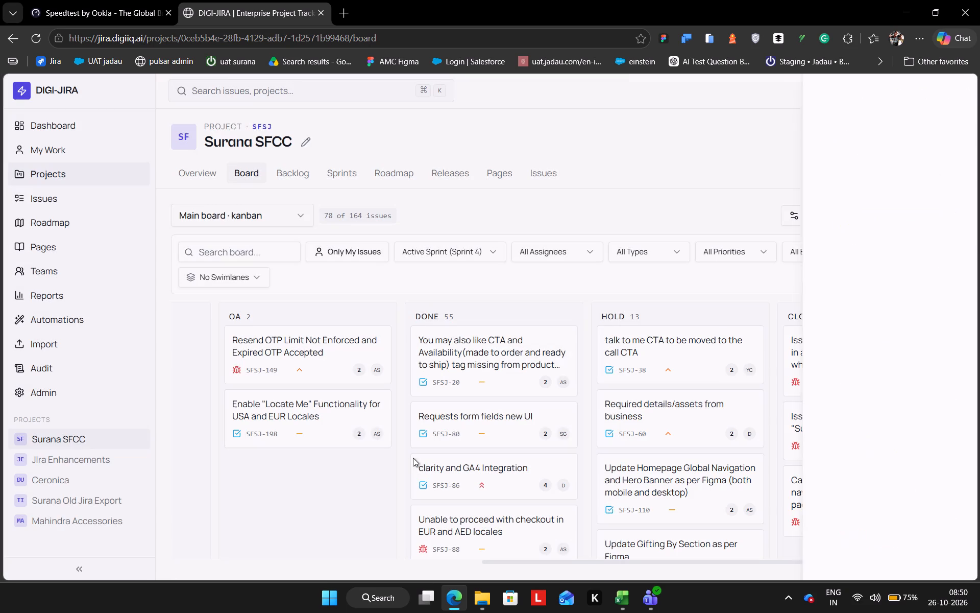
# Move the "Chatbot Not Visible on Locales Other Than INR" bug from the Hold column to Closed.
pyautogui.scroll(-5, 665, 493)
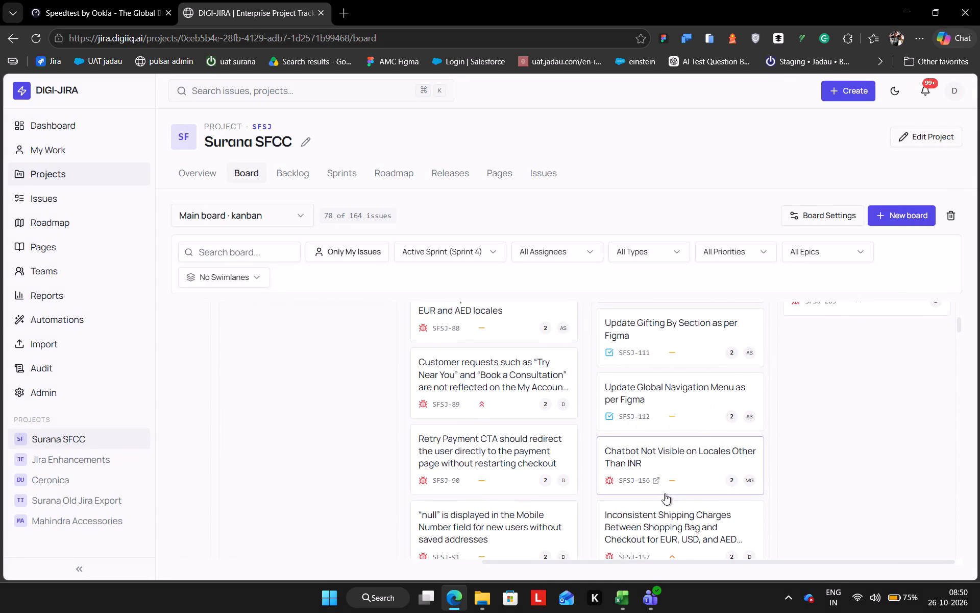
pyautogui.hscroll(1, 665, 493)
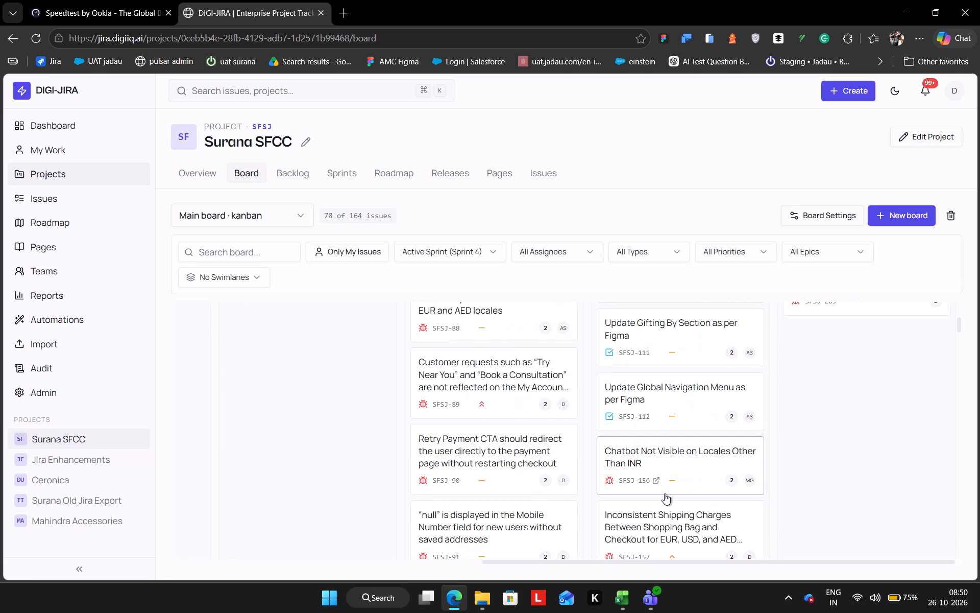
pyautogui.hscroll(1, 665, 493)
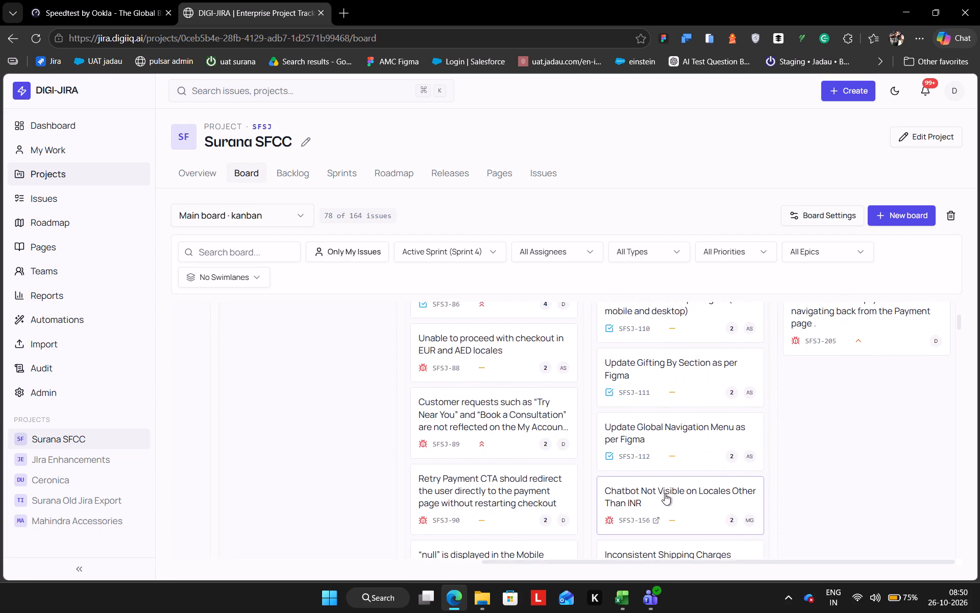
pyautogui.hscroll(1, 665, 493)
pyautogui.scroll(-2, 665, 493)
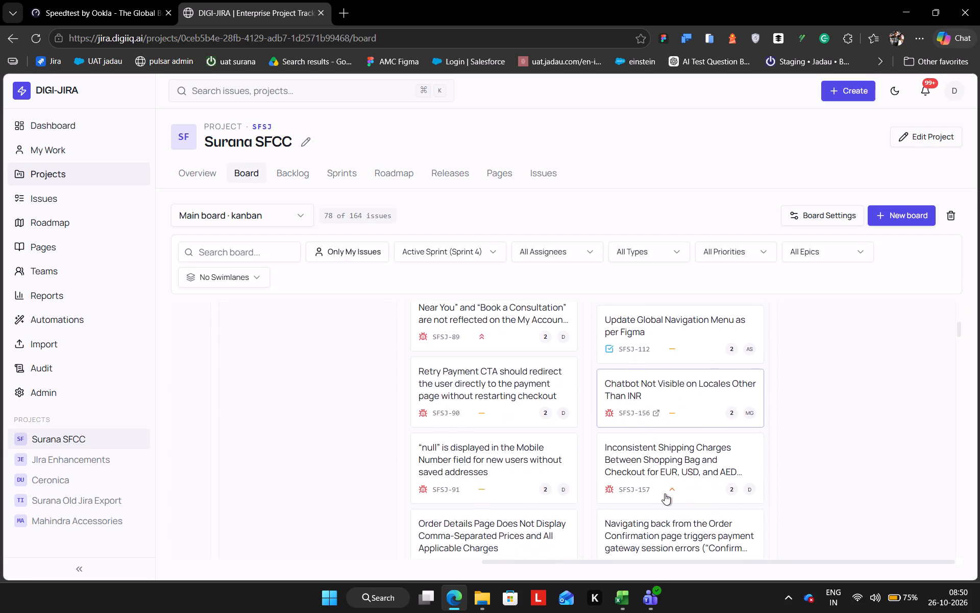
pyautogui.moveTo(681, 402); pyautogui.dragTo(851, 375)
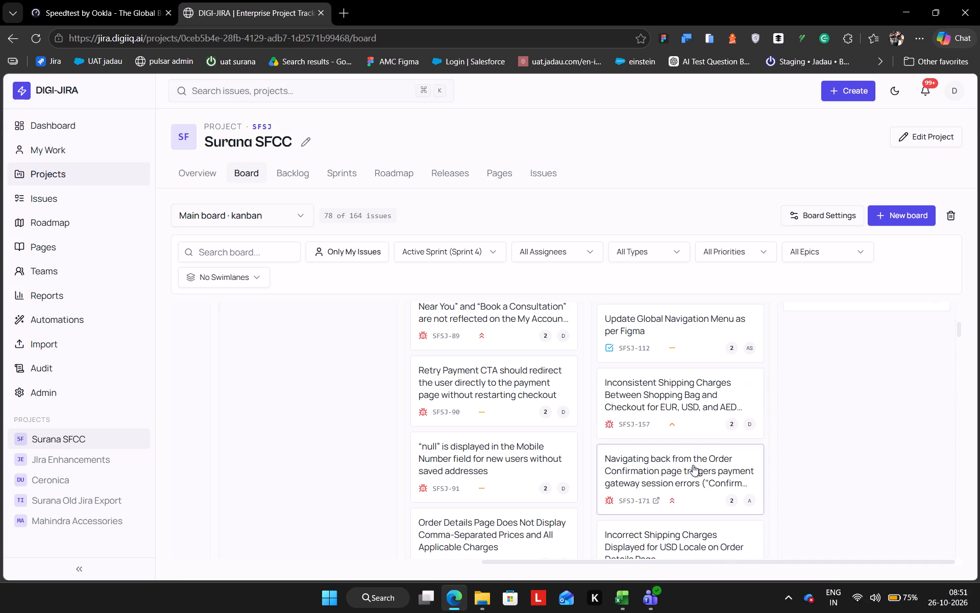
# Review the remaining issues in the Hold column down to its end, and return to the board's first columns.
pyautogui.scroll(-2, 693, 465)
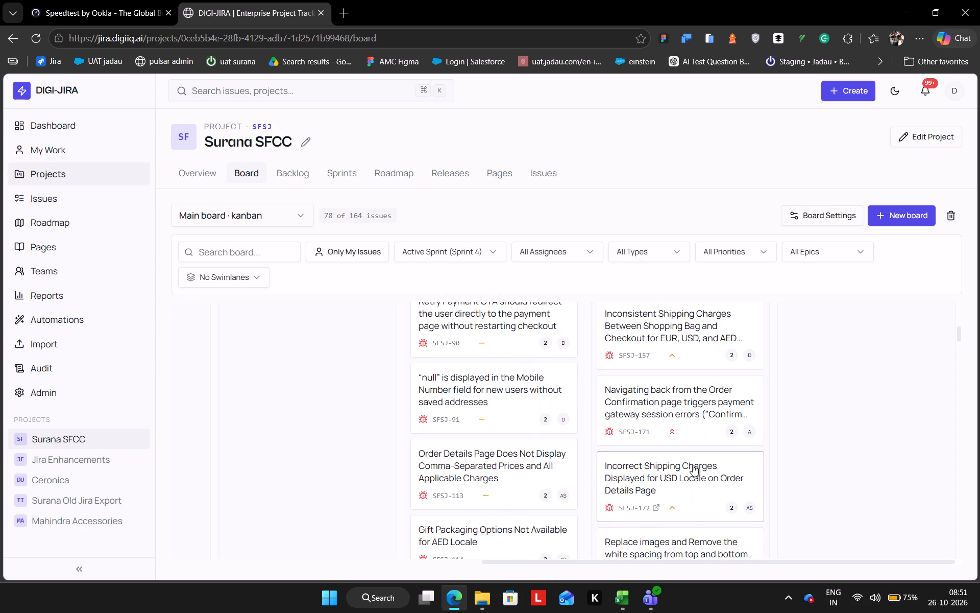
pyautogui.scroll(-2, 693, 465)
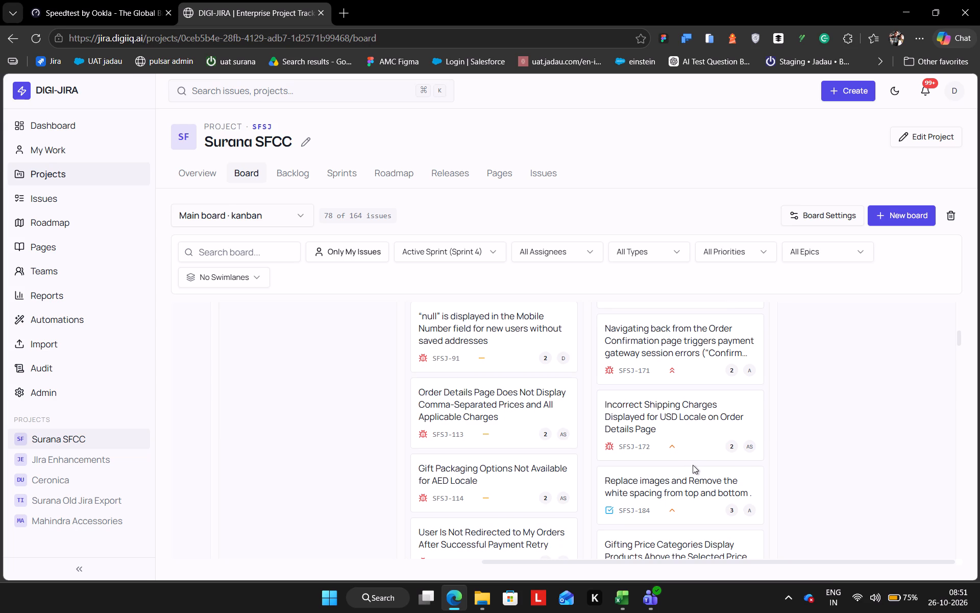
pyautogui.scroll(-2, 693, 465)
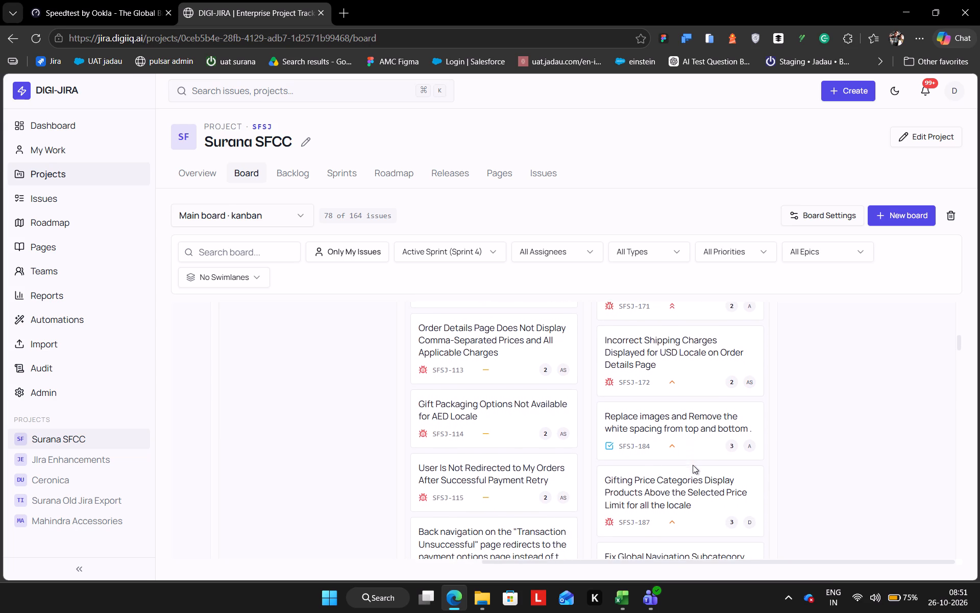
pyautogui.scroll(-2, 708, 425)
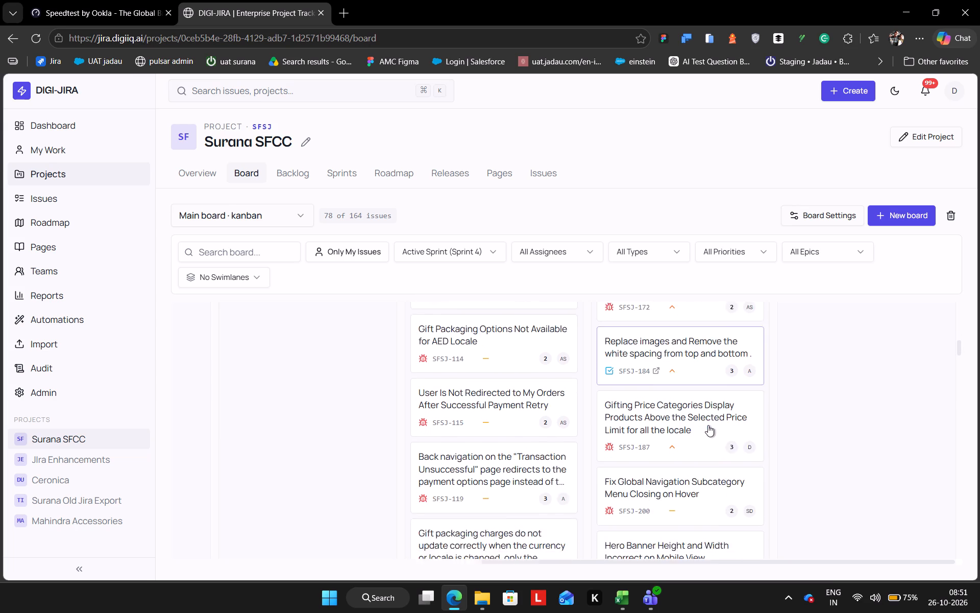
pyautogui.scroll(-2, 708, 425)
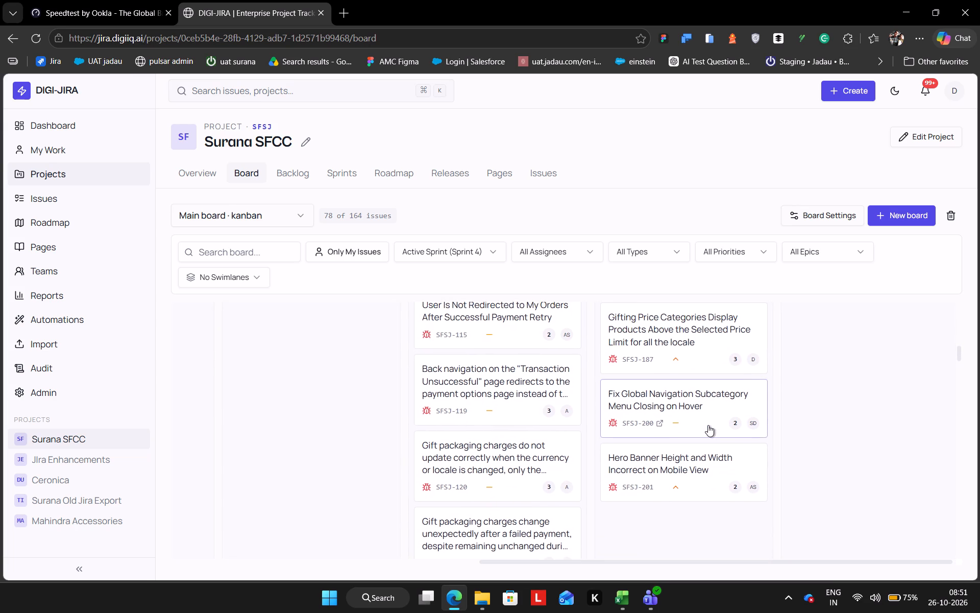
pyautogui.scroll(-2, 708, 425)
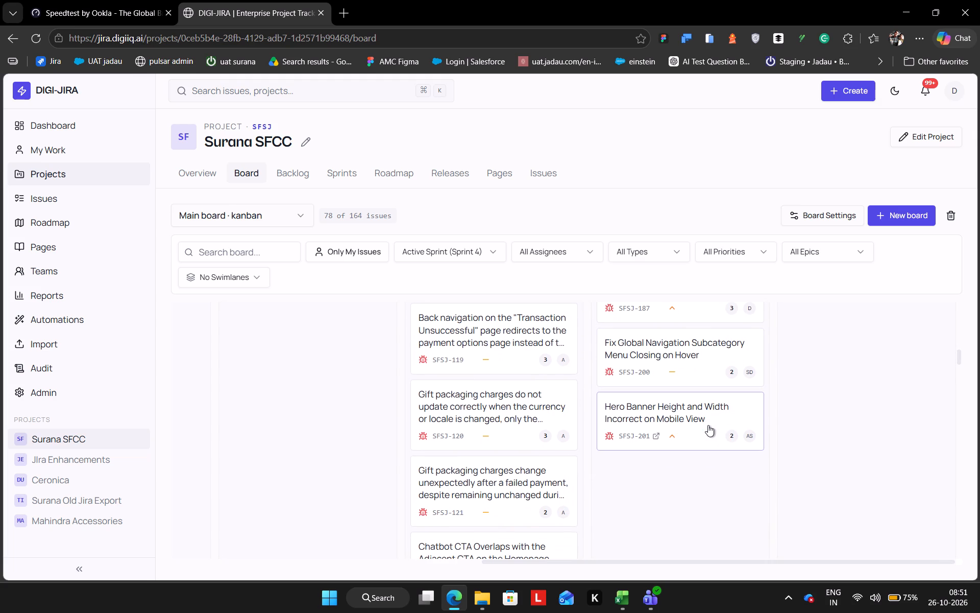
pyautogui.scroll(11, 708, 425)
pyautogui.hscroll(7, 424, 461)
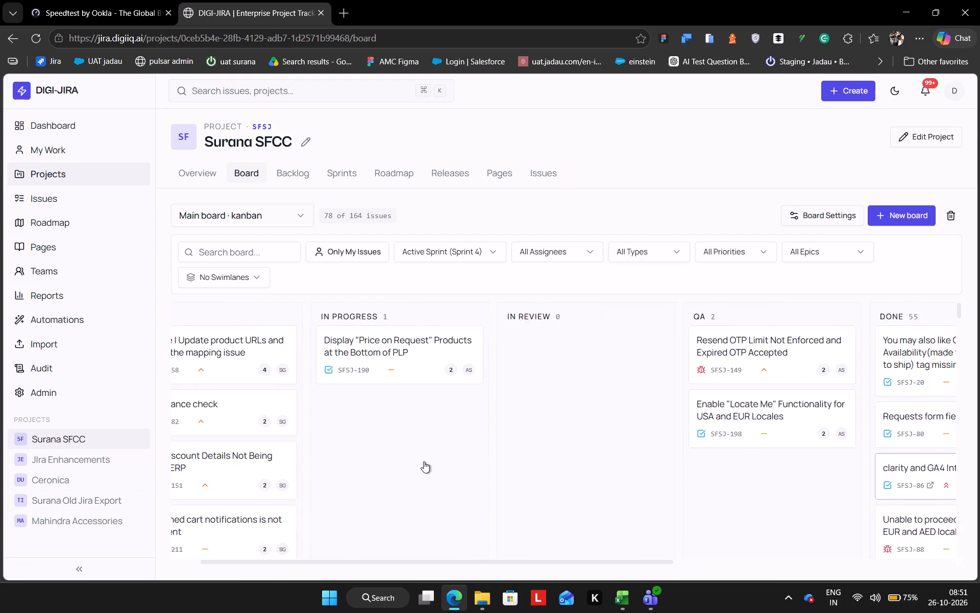
# Start a new Surana SFCC issue with the summary "search redirecting to something went wrong page".
pyautogui.click(840, 91)
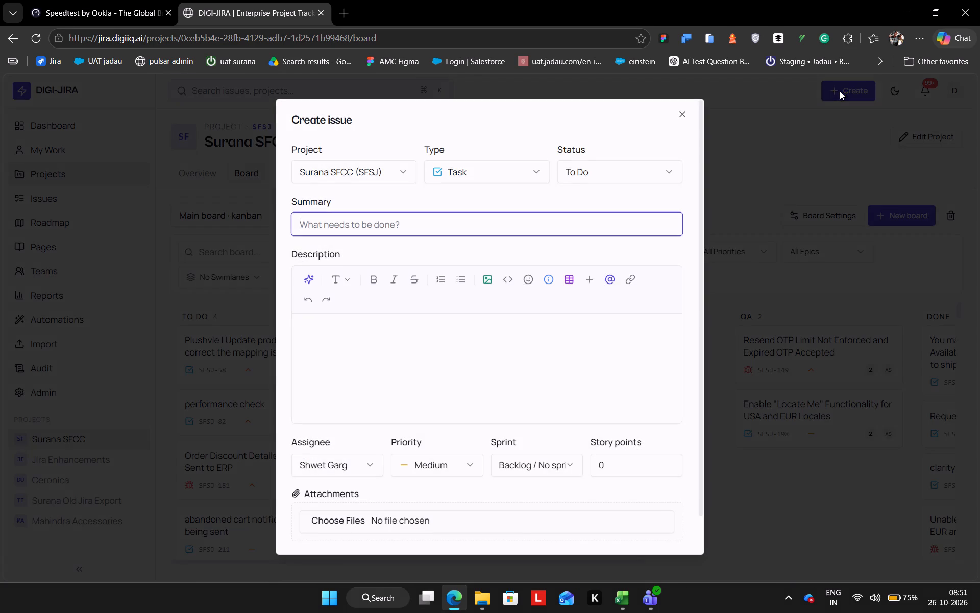
pyautogui.click(455, 226)
pyautogui.write('search')
pyautogui.press('space')
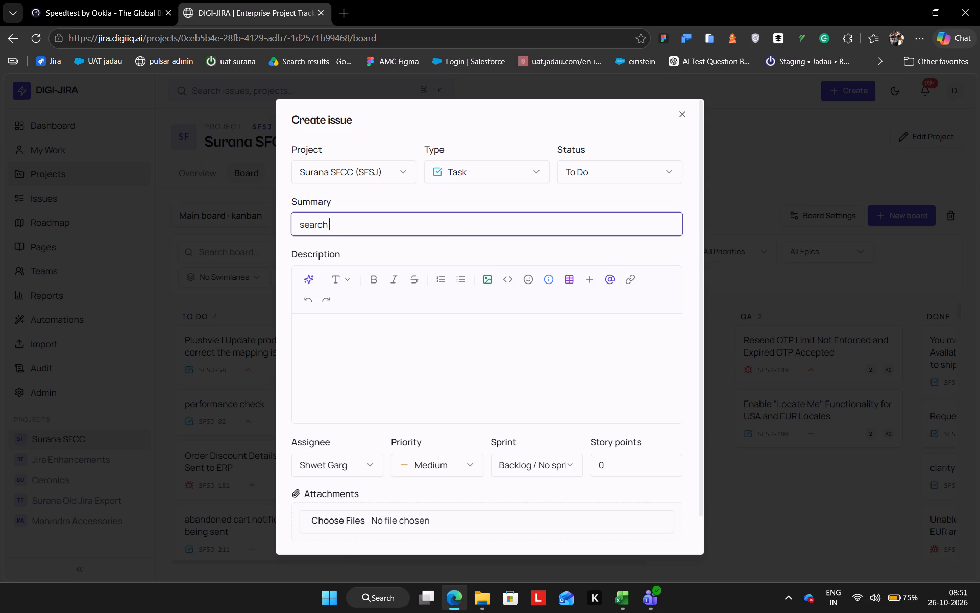
pyautogui.press('g')
pyautogui.press('BackSpace')
pyautogui.write('redirecting to')
pyautogui.press('space')
pyautogui.write('something went wo')
pyautogui.press('BackSpace')
pyautogui.write('rong page')
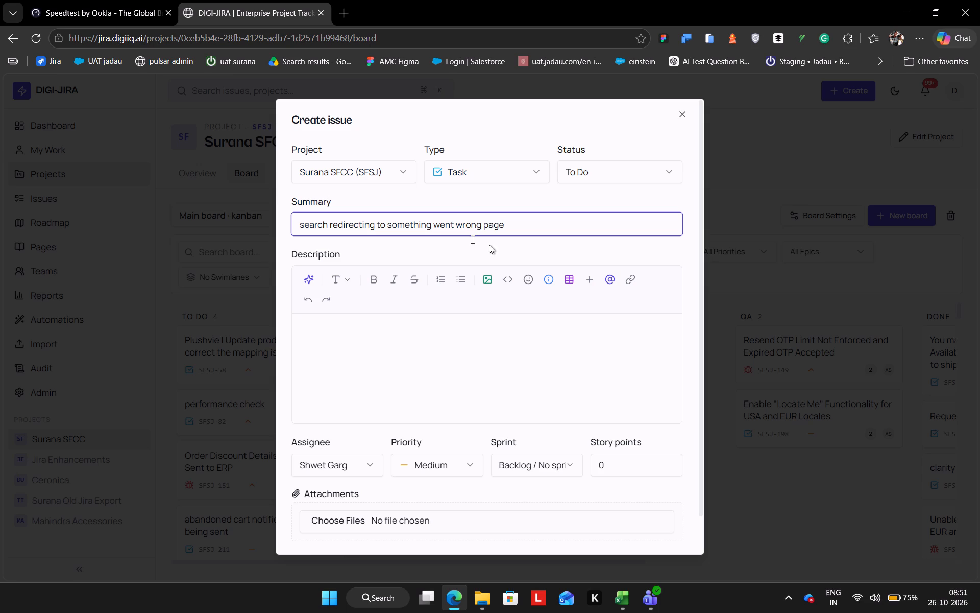
# Set the new issue's type to Bug.
pyautogui.click(526, 183)
pyautogui.click(506, 163)
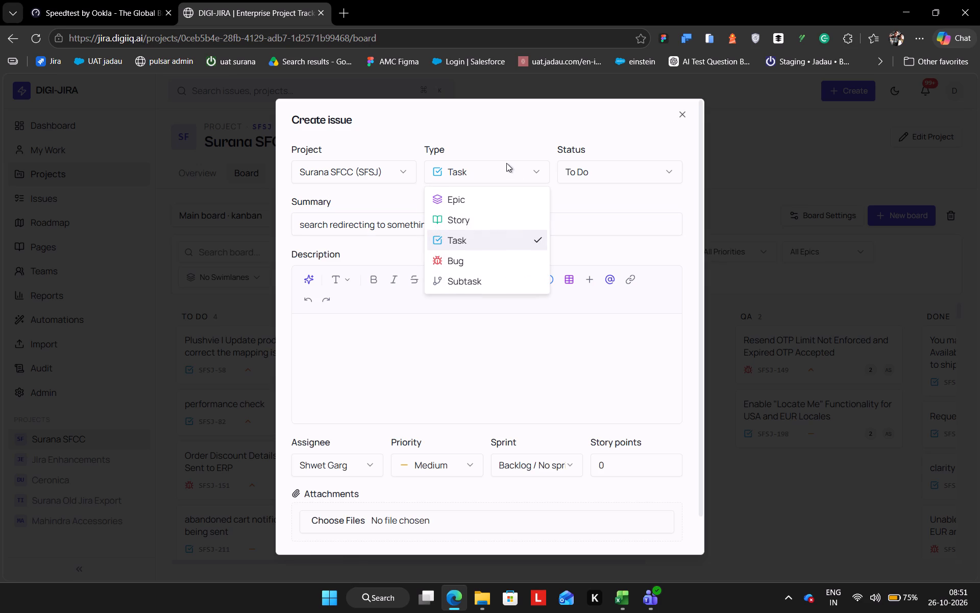
pyautogui.click(477, 259)
# Enter the bug's description: "while searching and clicking enter redirecting user to the something went wrong pagr".
pyautogui.click(448, 383)
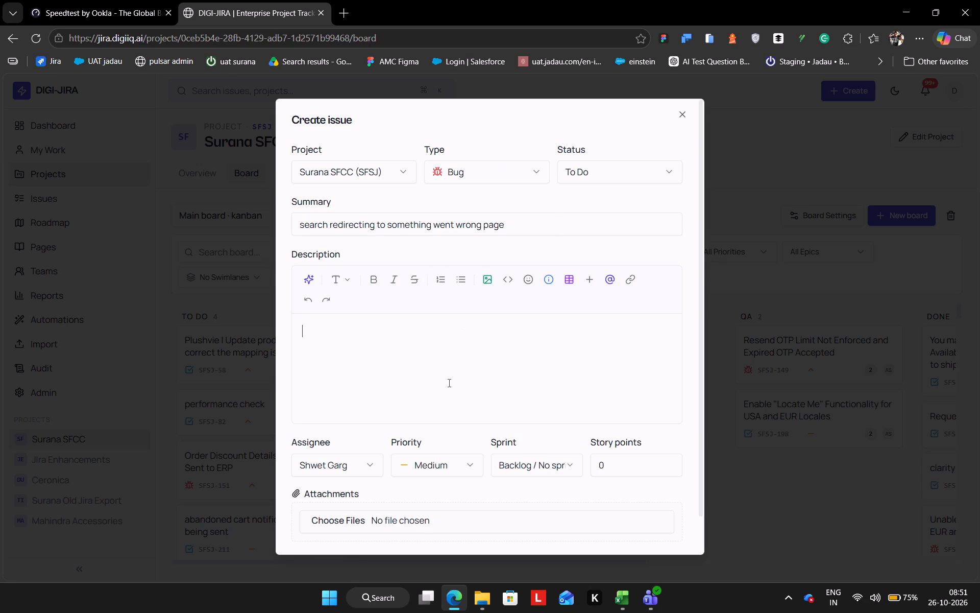
pyautogui.write('while searching and')
pyautogui.press('space')
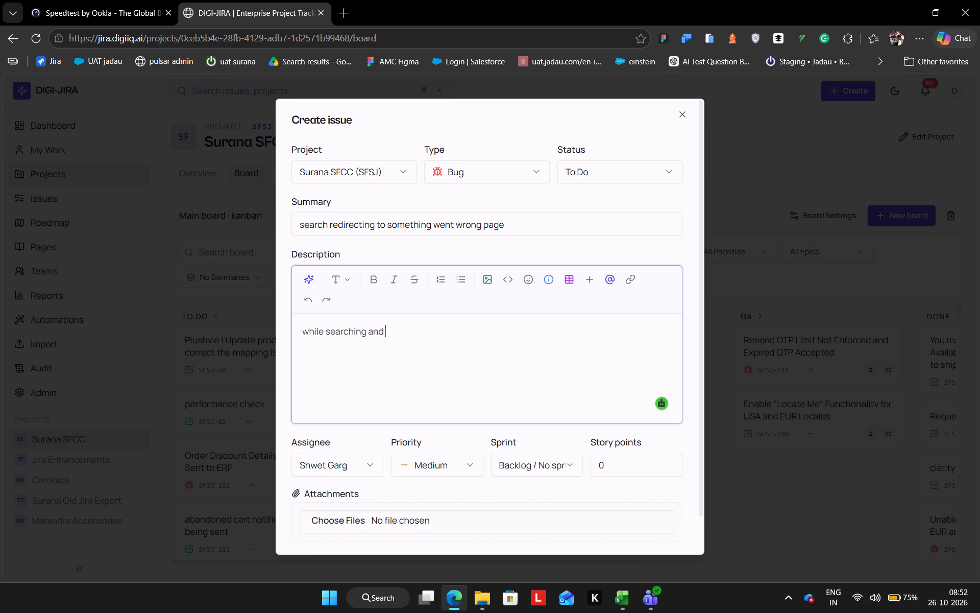
pyautogui.write('clicking enter redirecting user to the some')
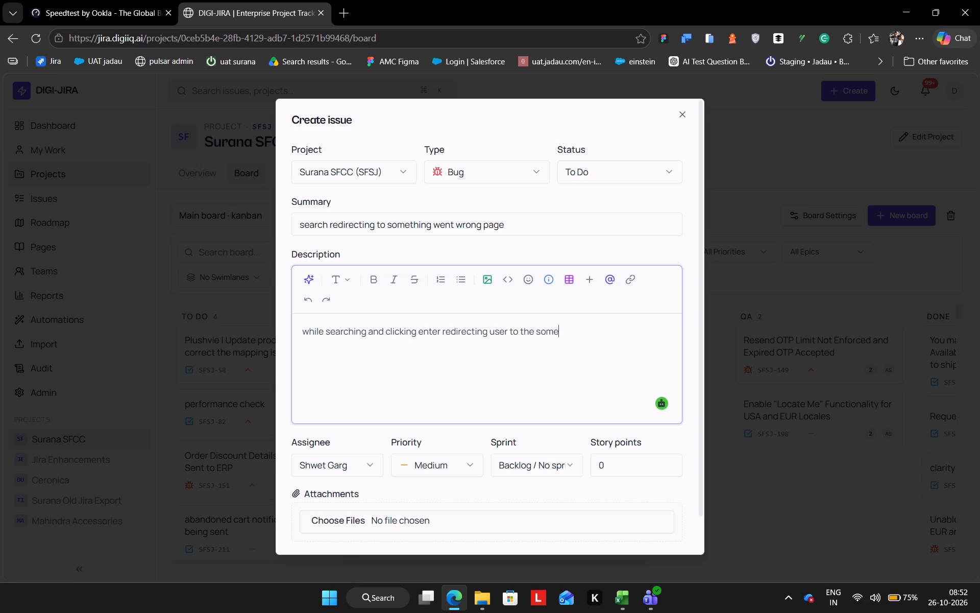
pyautogui.write('thing went')
pyautogui.press('space')
pyautogui.write('wrong pahe')
pyautogui.press('BackSpace')
pyautogui.press('BackSpace')
pyautogui.write('gr')
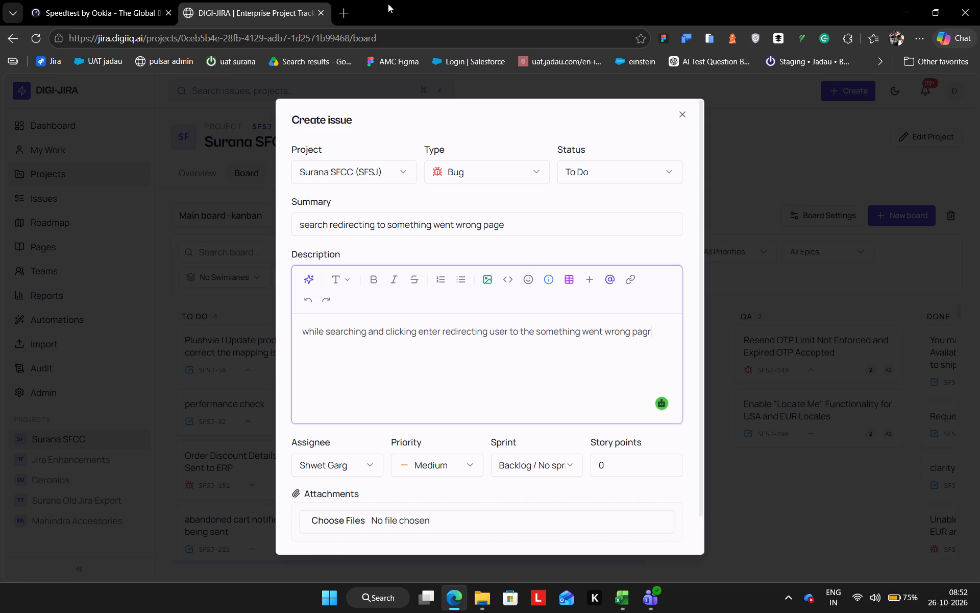
# Open the Jadau staging site, sfcc-staging.jadau.com, in a new tab and accept all its cookies.
pyautogui.click(346, 16)
pyautogui.write('sfcc')
pyautogui.press('Return')
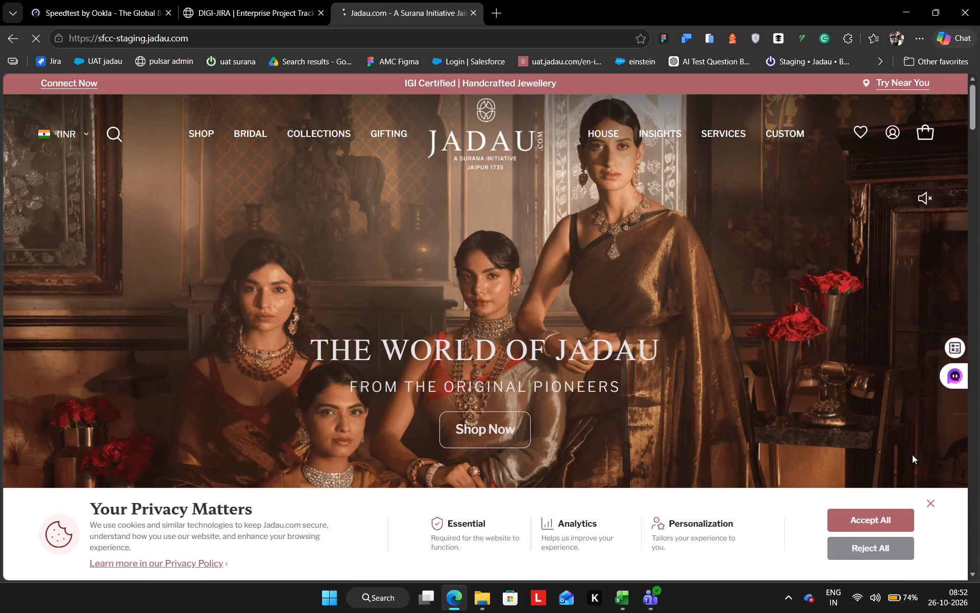
pyautogui.click(878, 515)
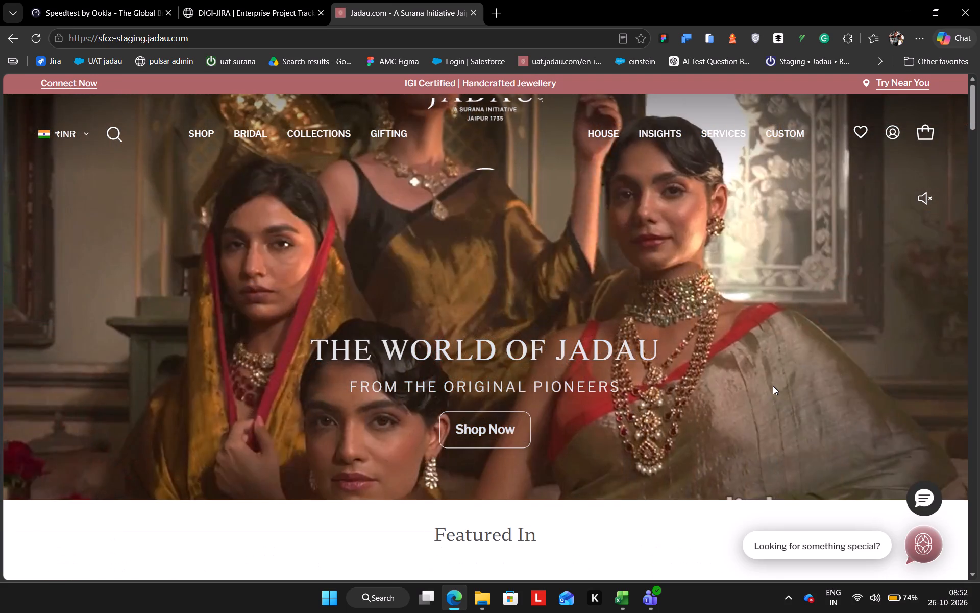
pyautogui.scroll(-6, 773, 386)
pyautogui.scroll(7, 773, 386)
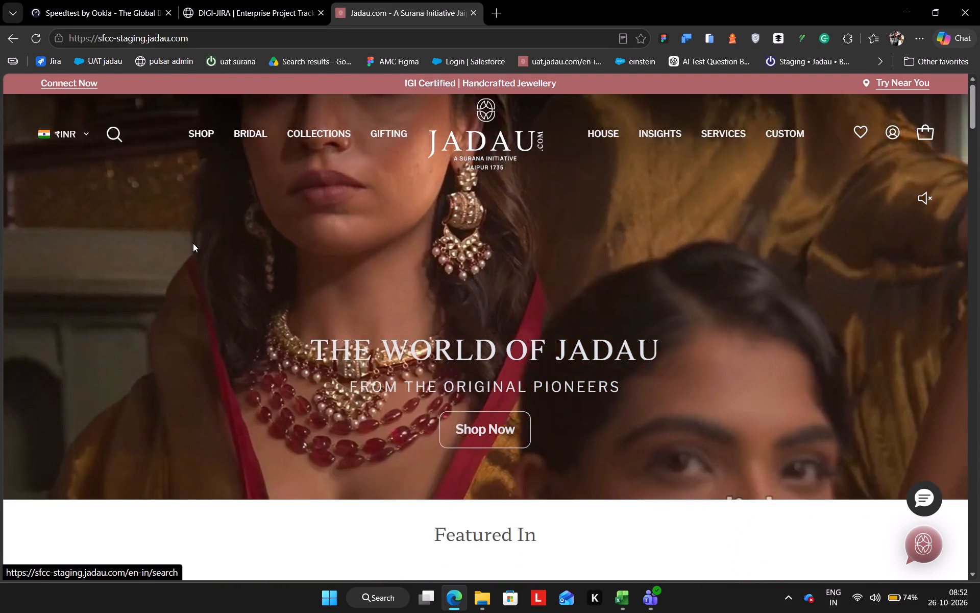
# Search the staging site's products for "ring" to reproduce the bug.
pyautogui.click(118, 136)
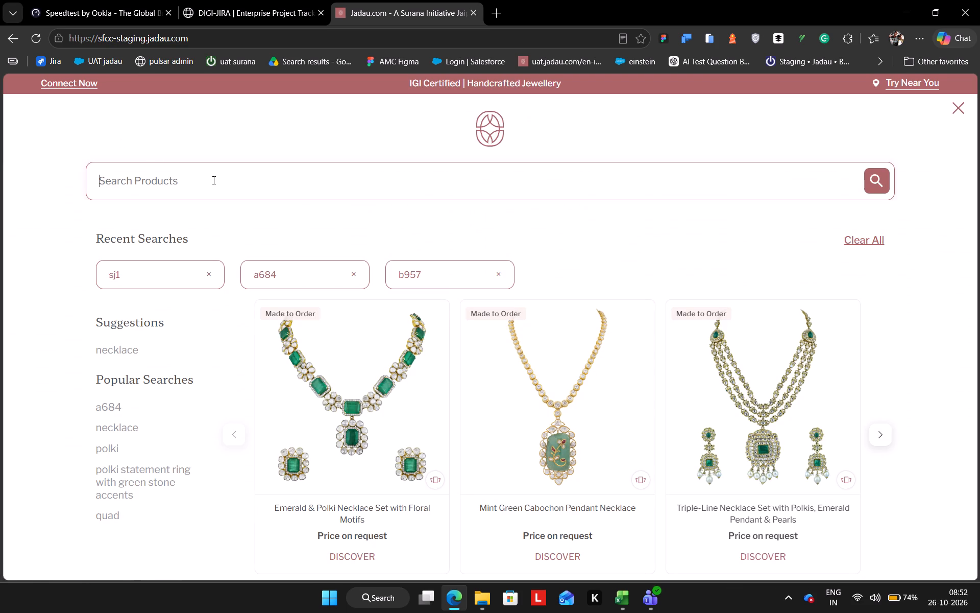
pyautogui.write('ring')
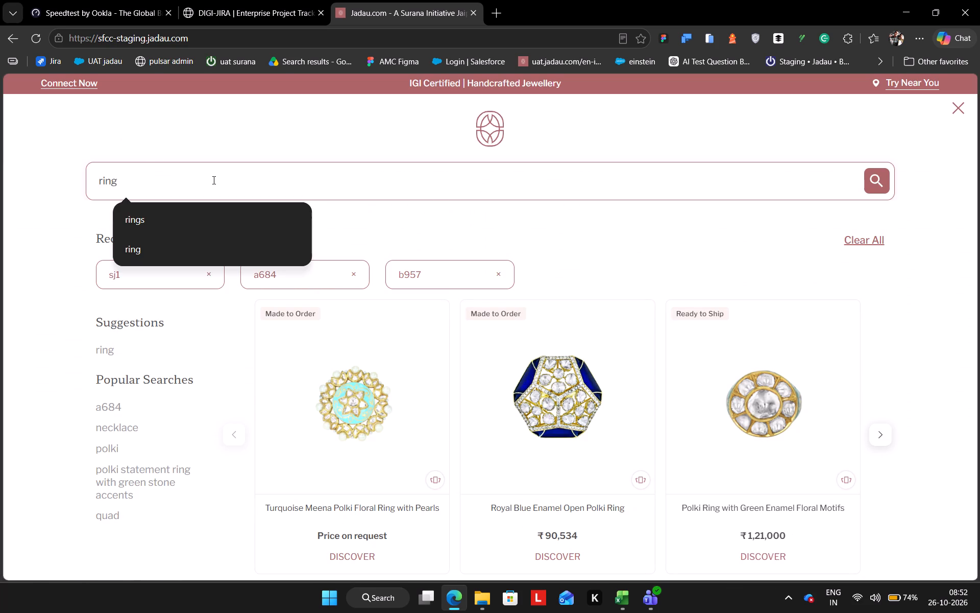
pyautogui.press('Return')
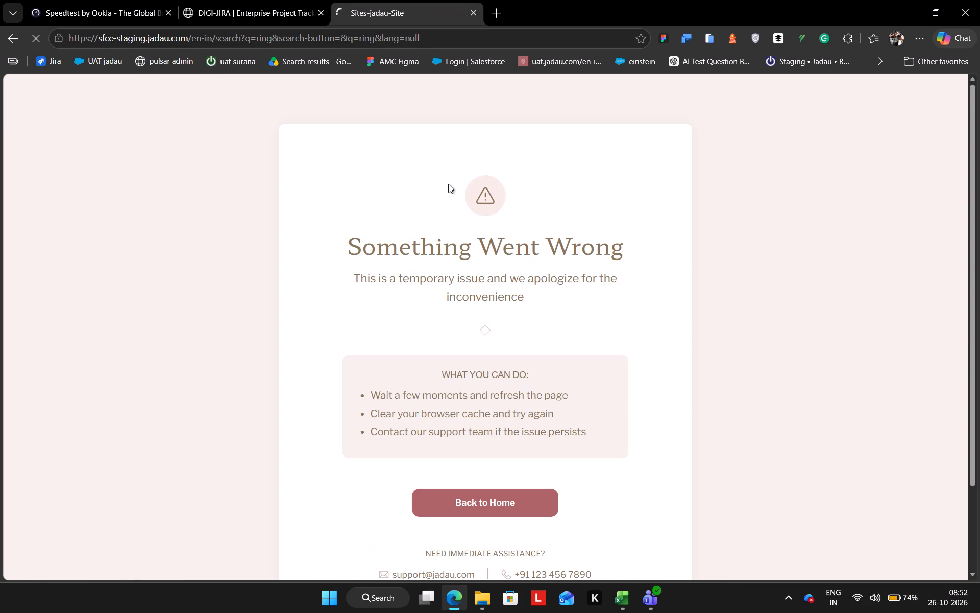
# Go back to the staging homepage and submit the "ring" product search again using the search box's magnifier.
pyautogui.click(15, 33)
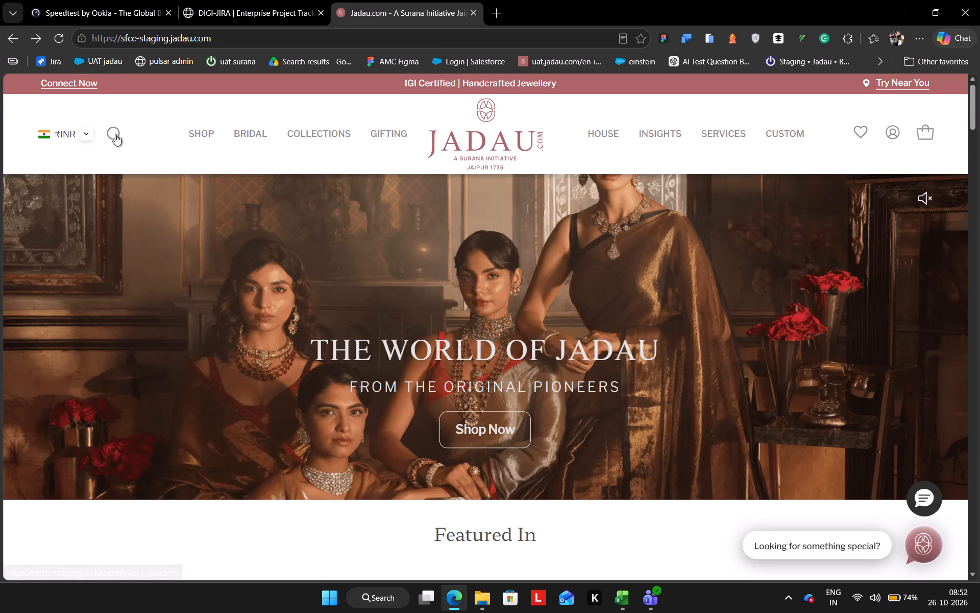
pyautogui.click(115, 134)
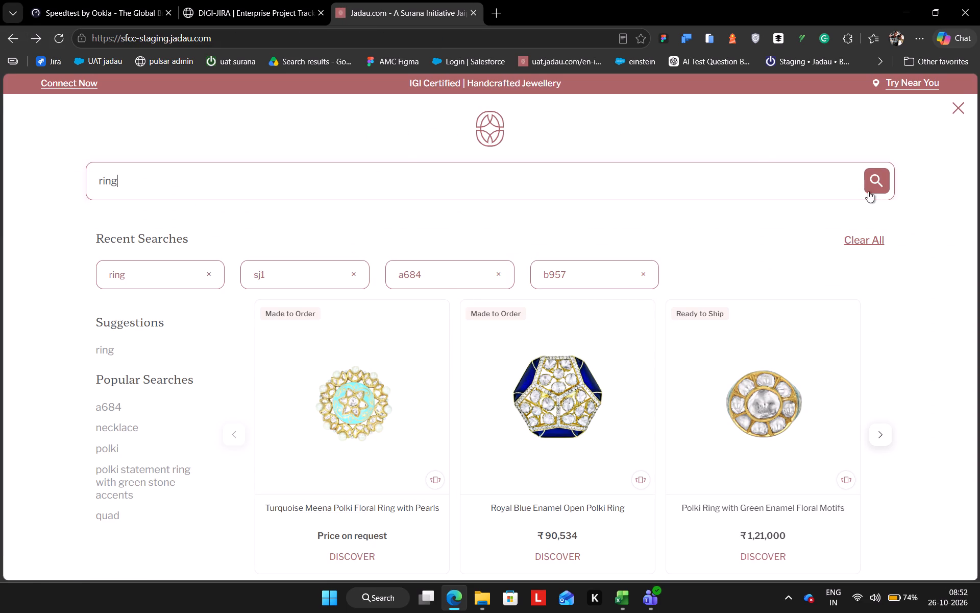
pyautogui.click(876, 189)
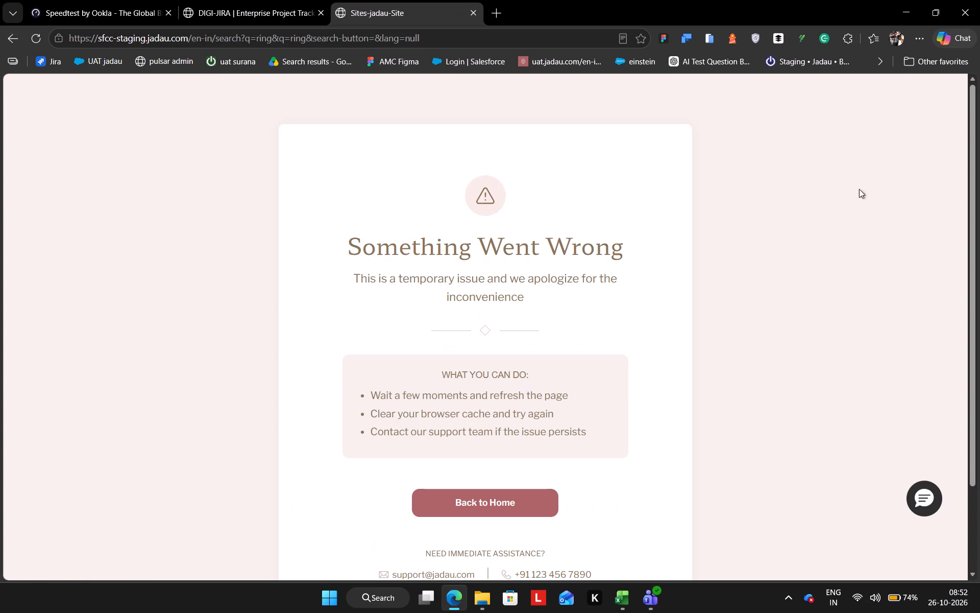
# Return to the staging homepage and reopen the product search from the header partway down the page.
pyautogui.click(18, 39)
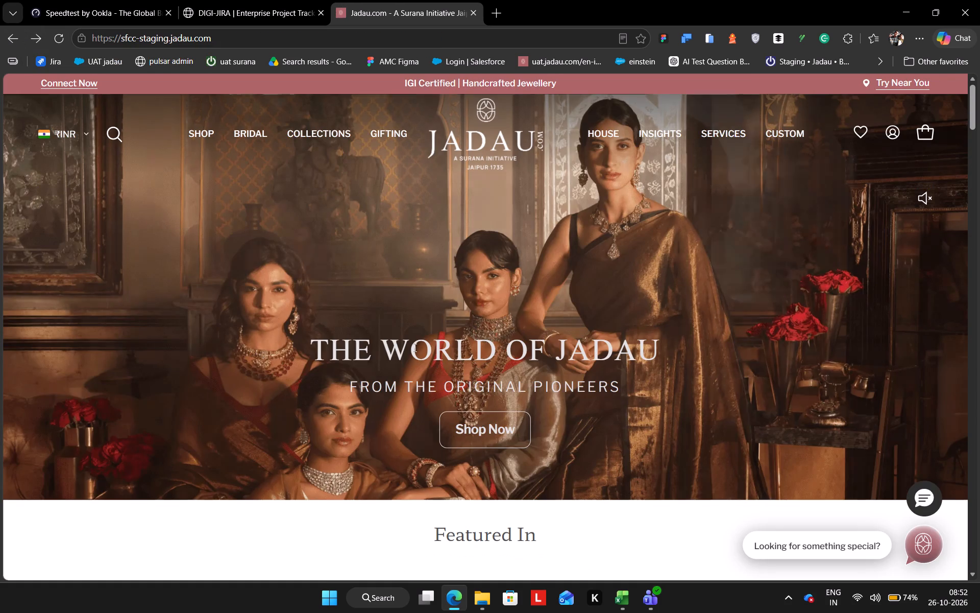
pyautogui.scroll(-7, 414, 347)
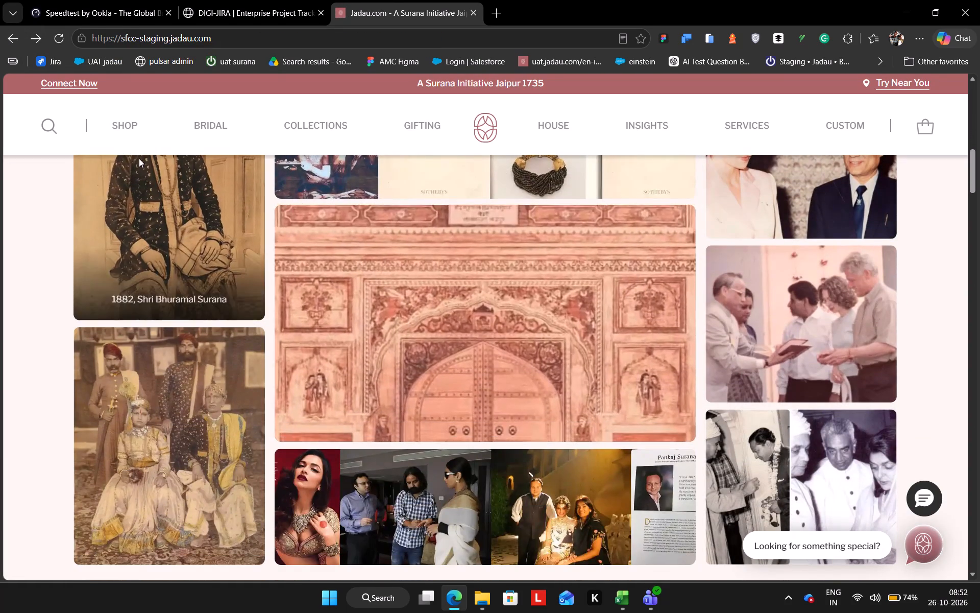
pyautogui.click(47, 127)
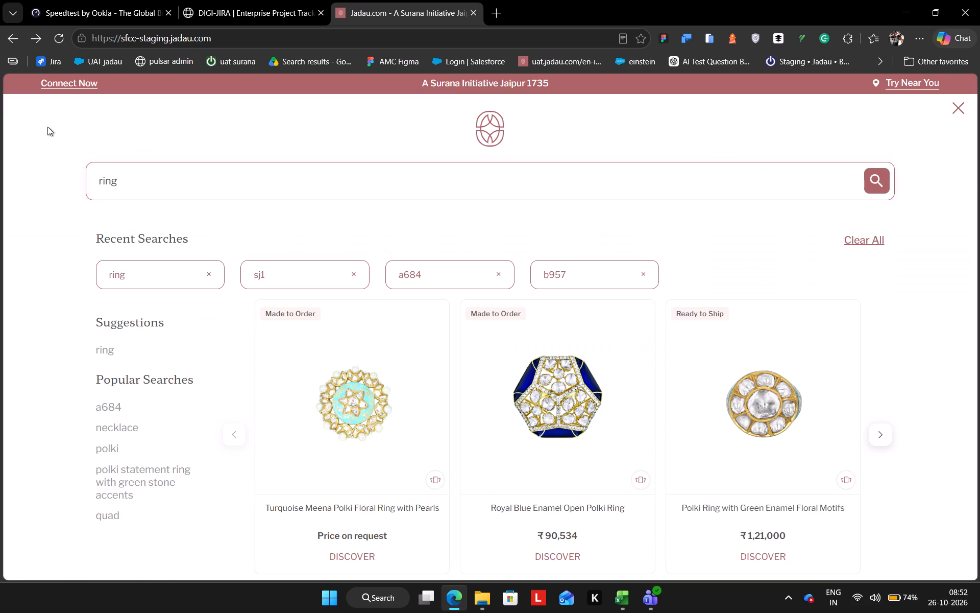
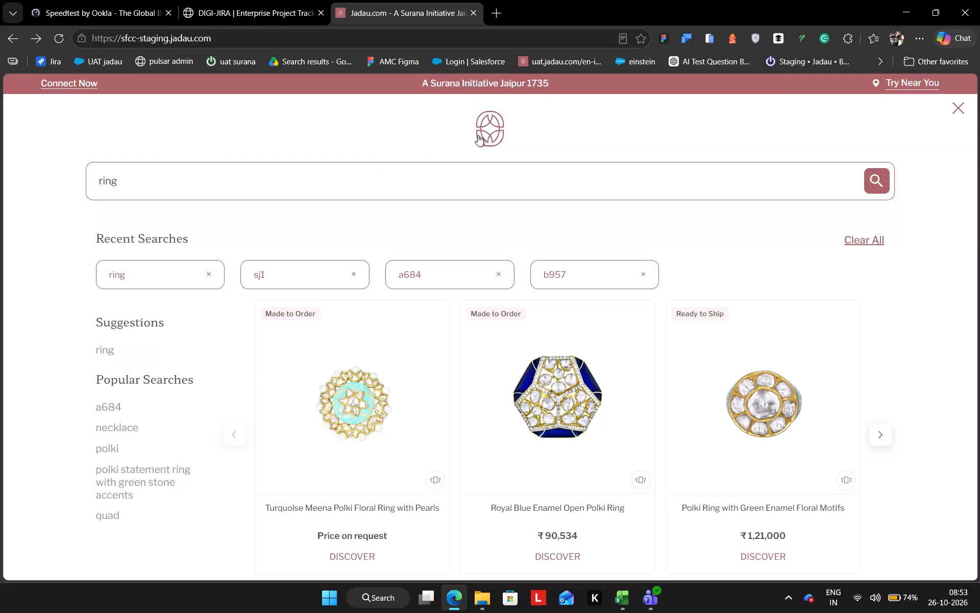
# Return to the staging homepage, reopen the product search and submit "ring" to reproduce the redirect.
pyautogui.click(482, 131)
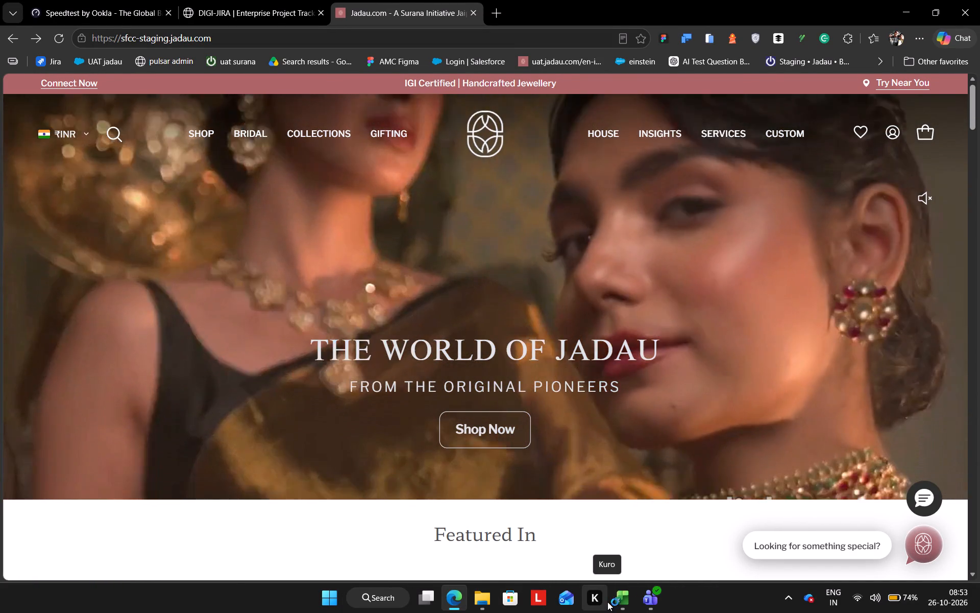
pyautogui.click(112, 132)
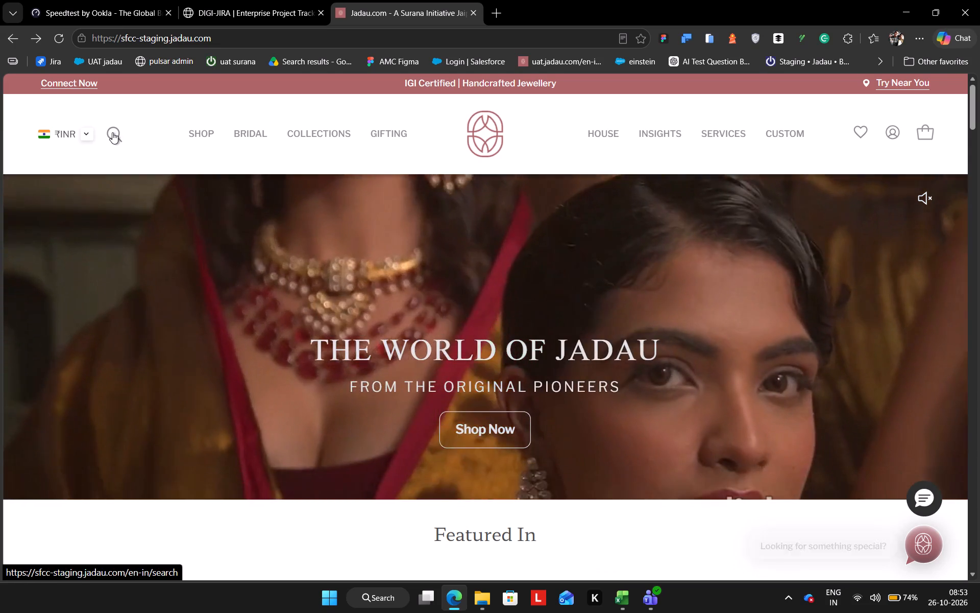
pyautogui.write('ring')
pyautogui.press('Return')
# Capture a screenshot of the "Something Went Wrong" page including the address bar with its search URL, and copy it.
pyautogui.press('shift+super+s')
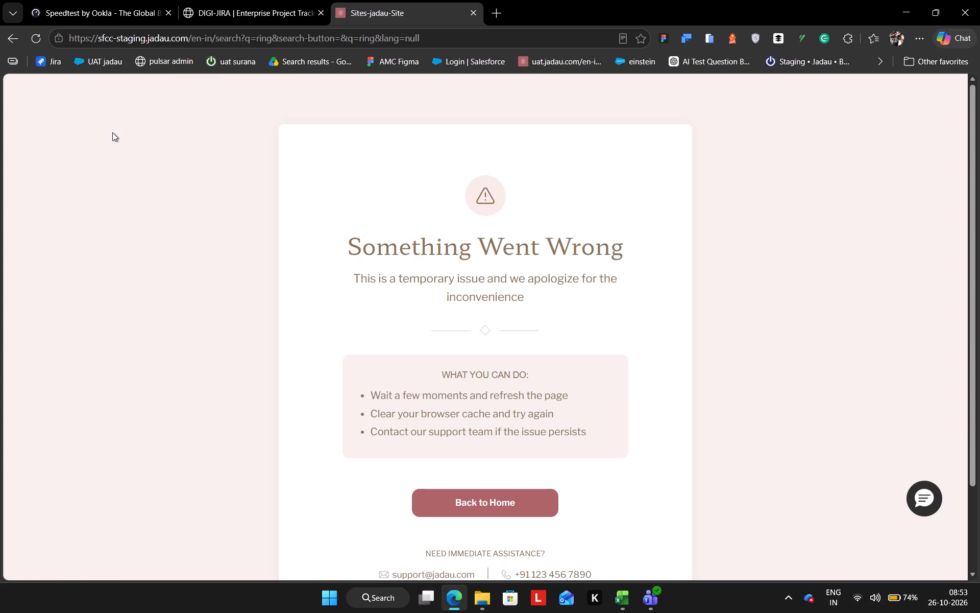
pyautogui.moveTo(0, 31); pyautogui.dragTo(843, 612)
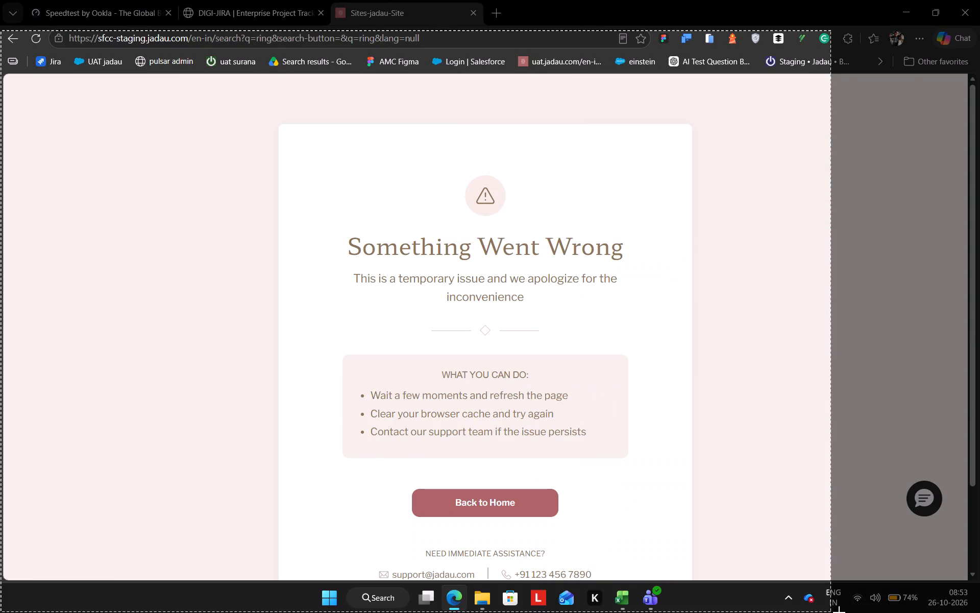
pyautogui.moveTo(843, 612); pyautogui.dragTo(976, 583)
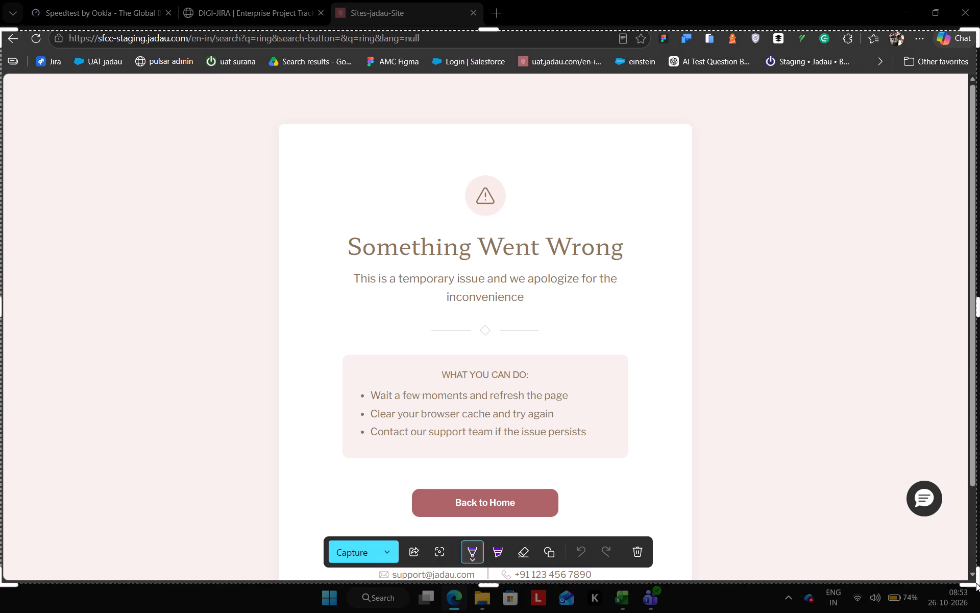
pyautogui.hotkey('ctrl', 'c')
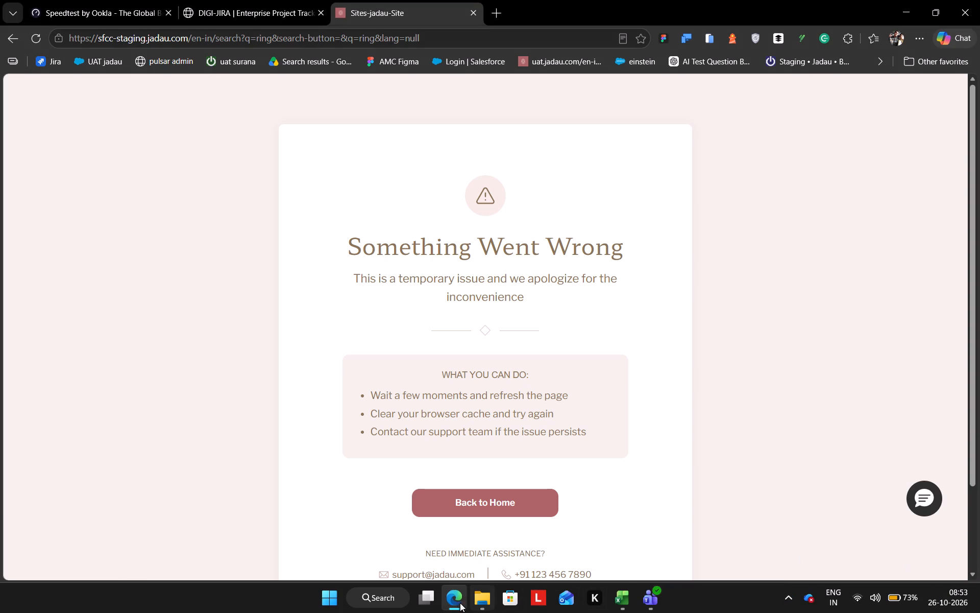
pyautogui.click(446, 509)
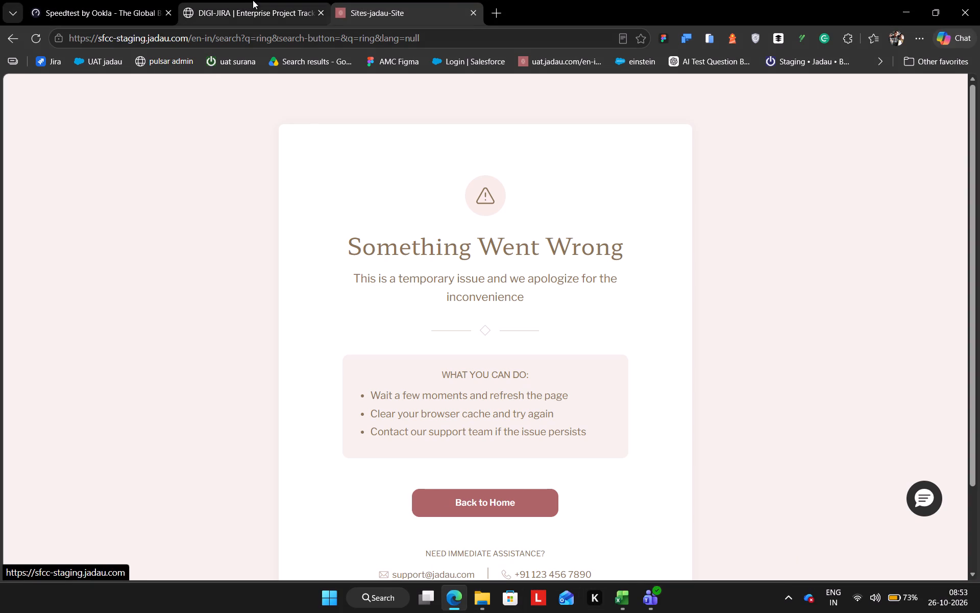
# In the DIGI-JIRA bug draft, correct the description's last word to "page" and paste the error-page screenshot on a line below the text.
pyautogui.click(253, 0)
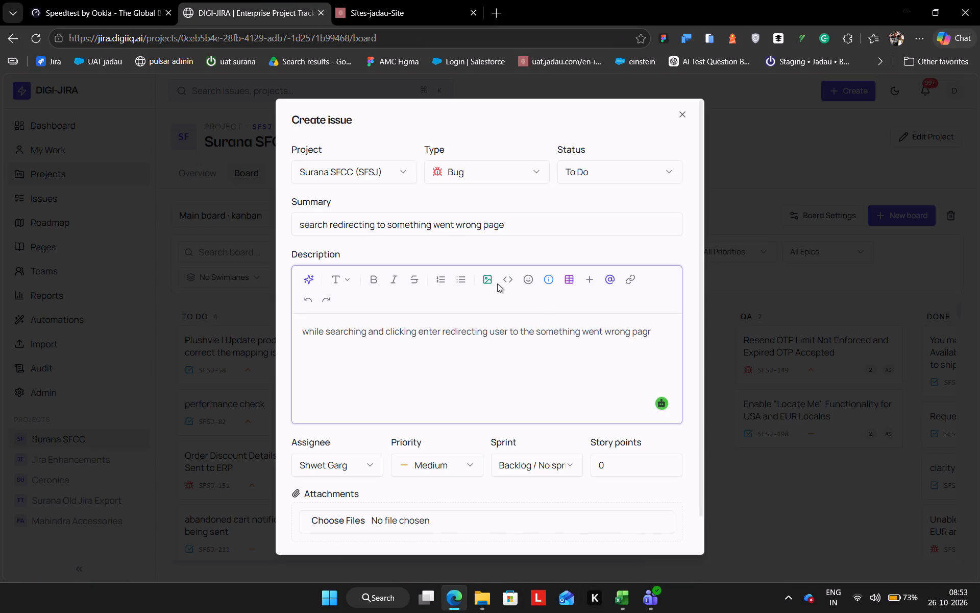
pyautogui.press('BackSpace')
pyautogui.press('e')
pyautogui.hotkey('shift', 'Return')
pyautogui.hotkey('ctrl', 'v')
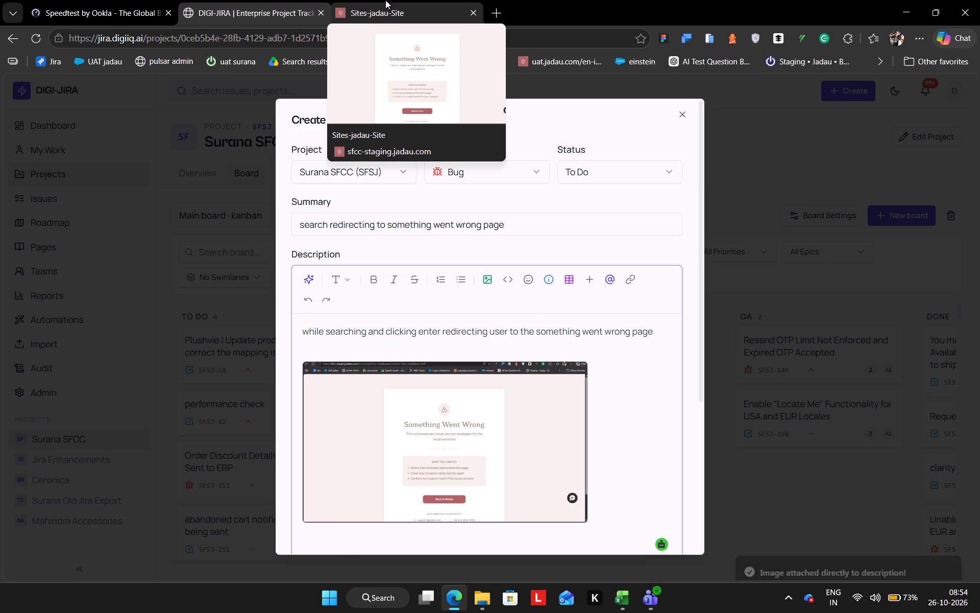
pyautogui.scroll(-3, 542, 422)
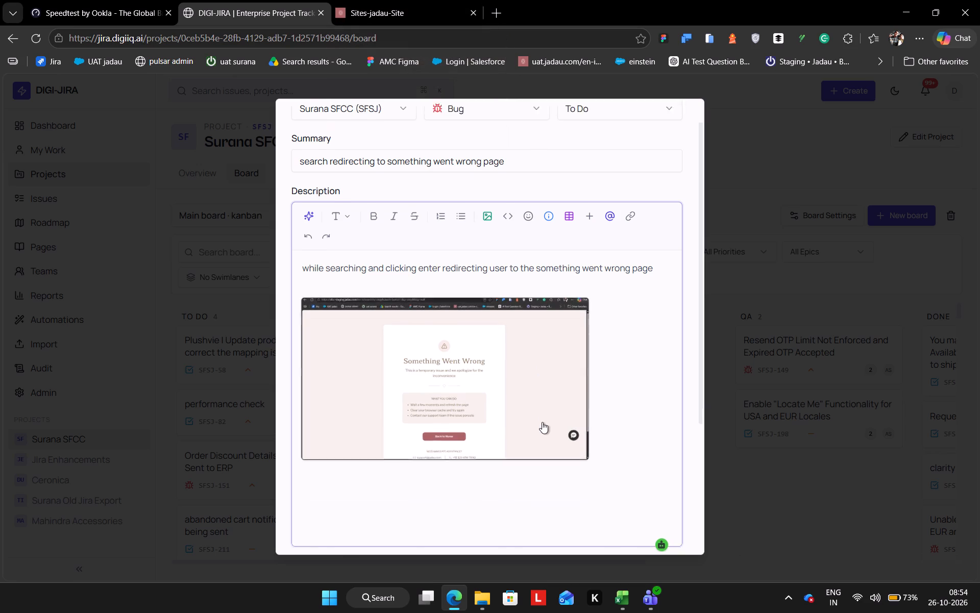
pyautogui.scroll(-3, 542, 422)
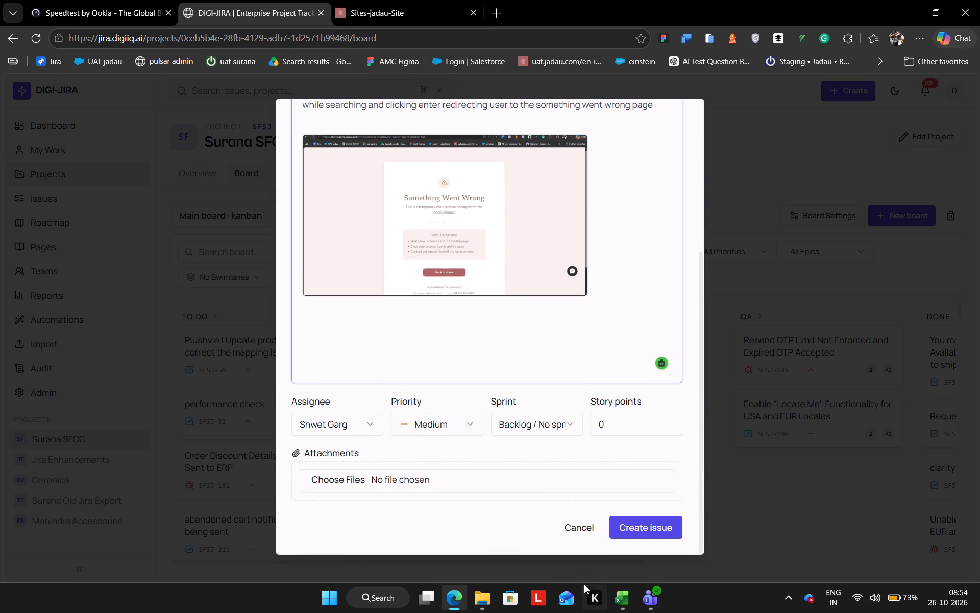
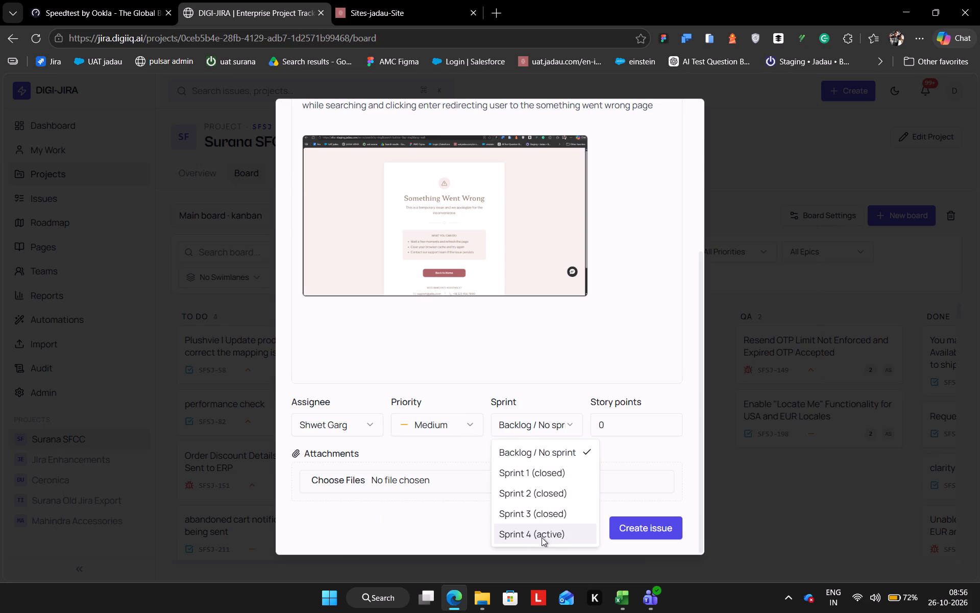
# Set the bug draft's story points to 2 and change the assignee to Faraaz.
pyautogui.click(626, 420)
pyautogui.press('BackSpace')
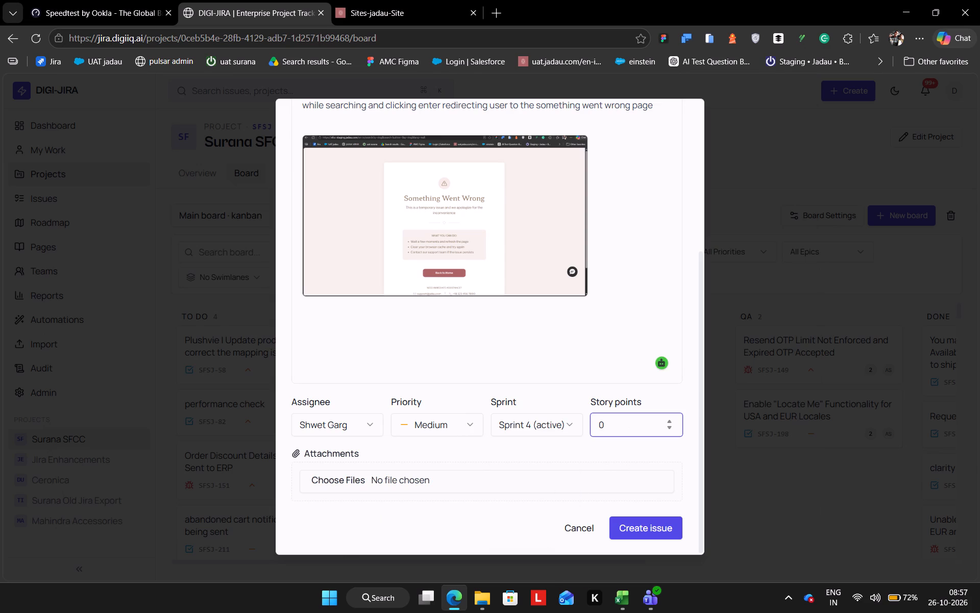
pyautogui.press('2')
pyautogui.click(357, 422)
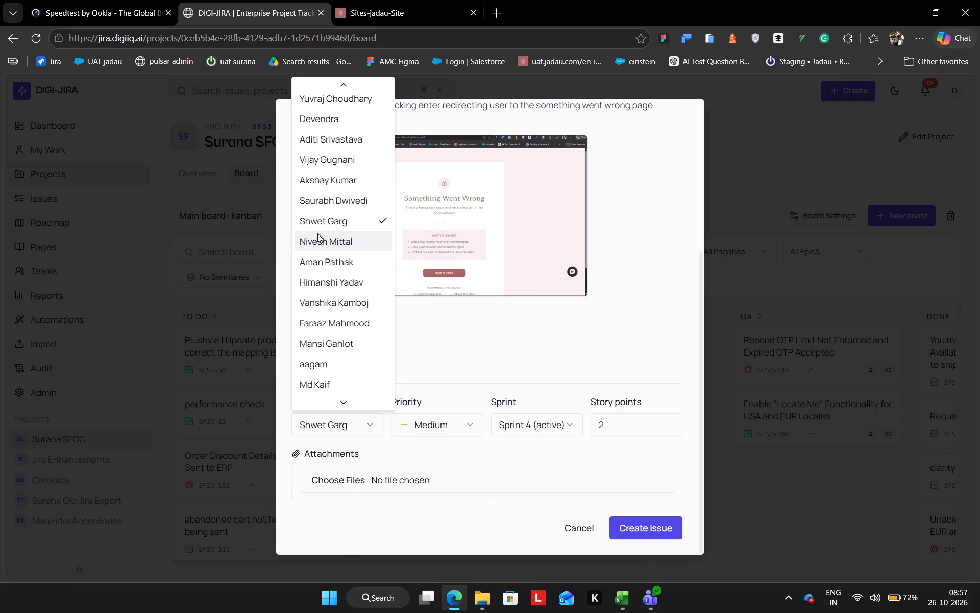
pyautogui.click(327, 325)
# Return to the staging site's "Something Went Wrong" page for the "ring" search.
pyautogui.scroll(3, 431, 464)
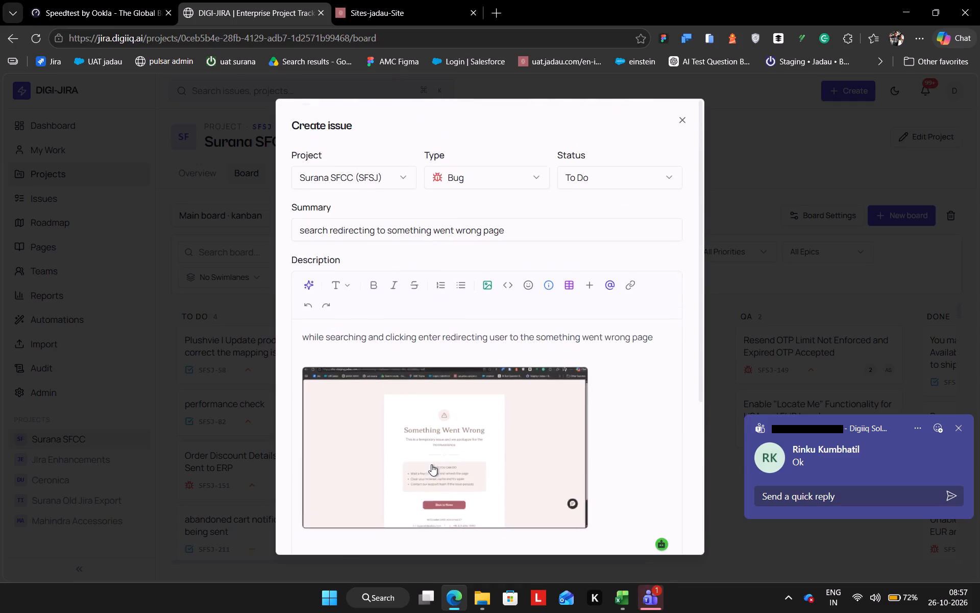
pyautogui.click(429, 0)
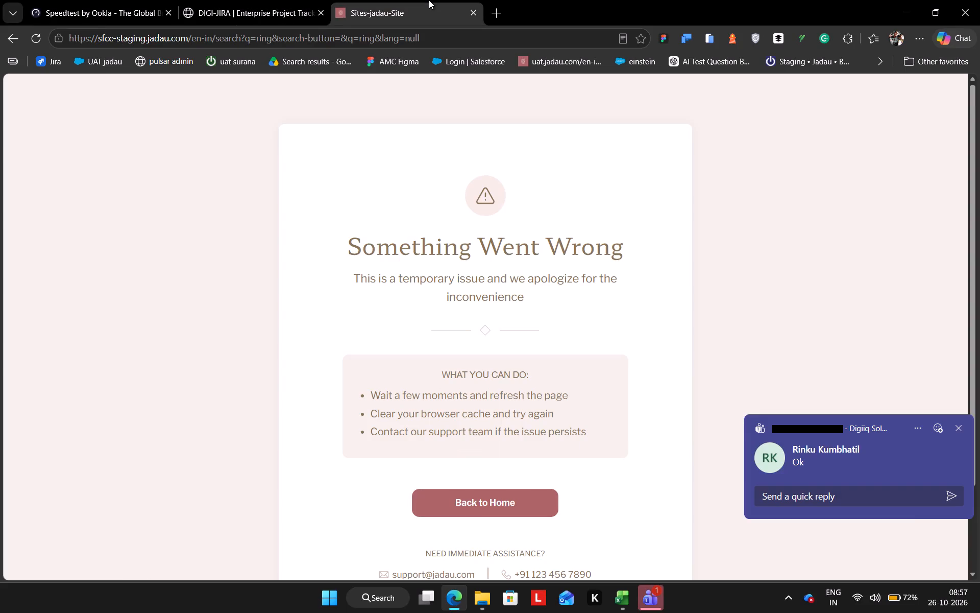
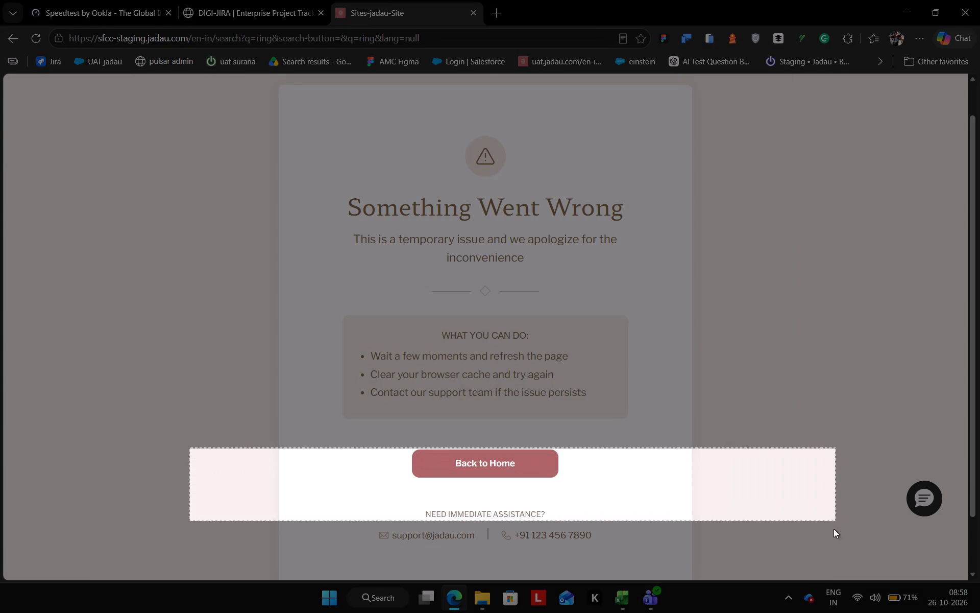
# Snip the full "Something Went Wrong" card, outline its "Need Immediate Assistance?" contact section with a red rectangle, and copy the annotated screenshot.
pyautogui.moveTo(834, 529); pyautogui.dragTo(777, 562)
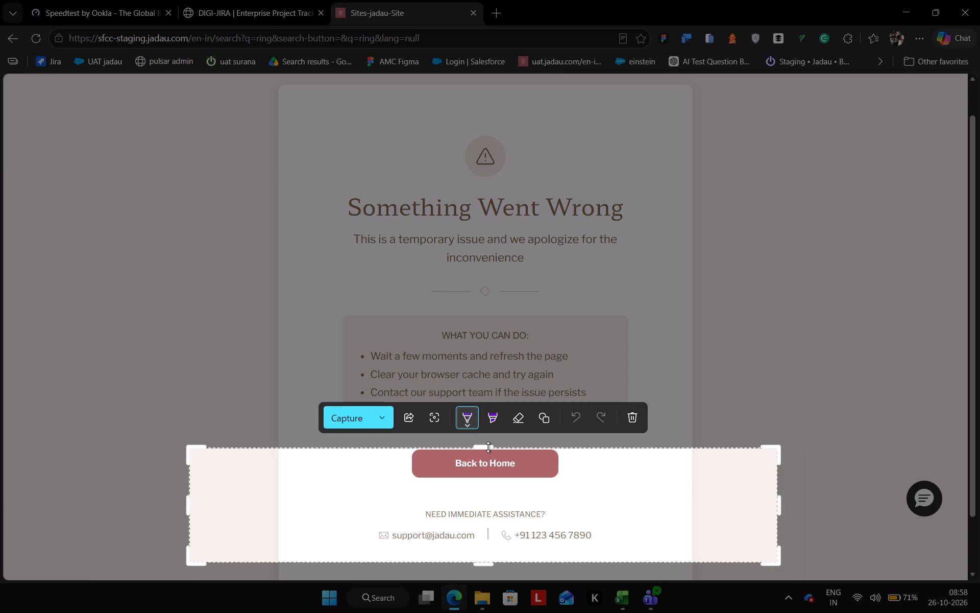
pyautogui.moveTo(488, 446); pyautogui.dragTo(465, 33)
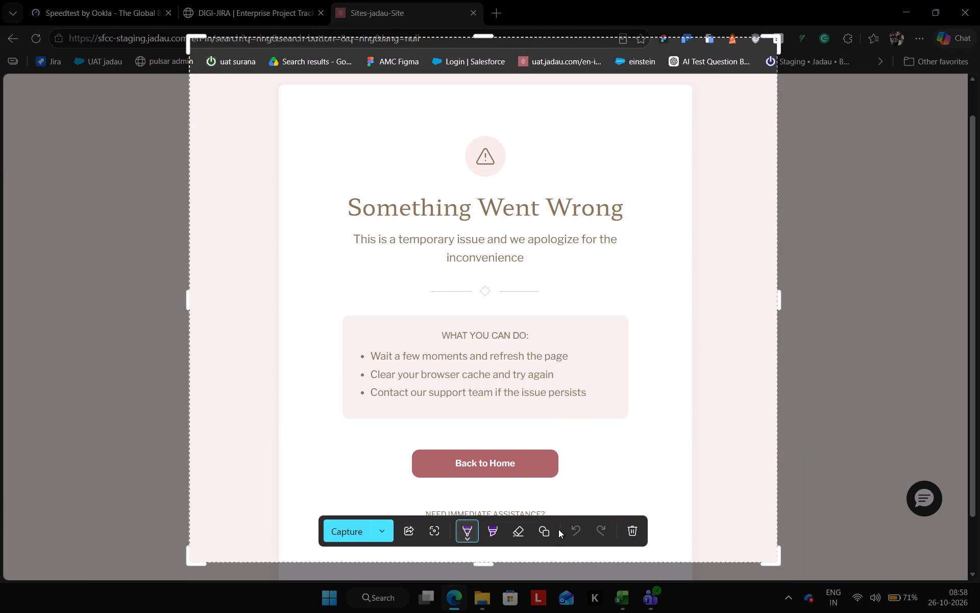
pyautogui.click(541, 529)
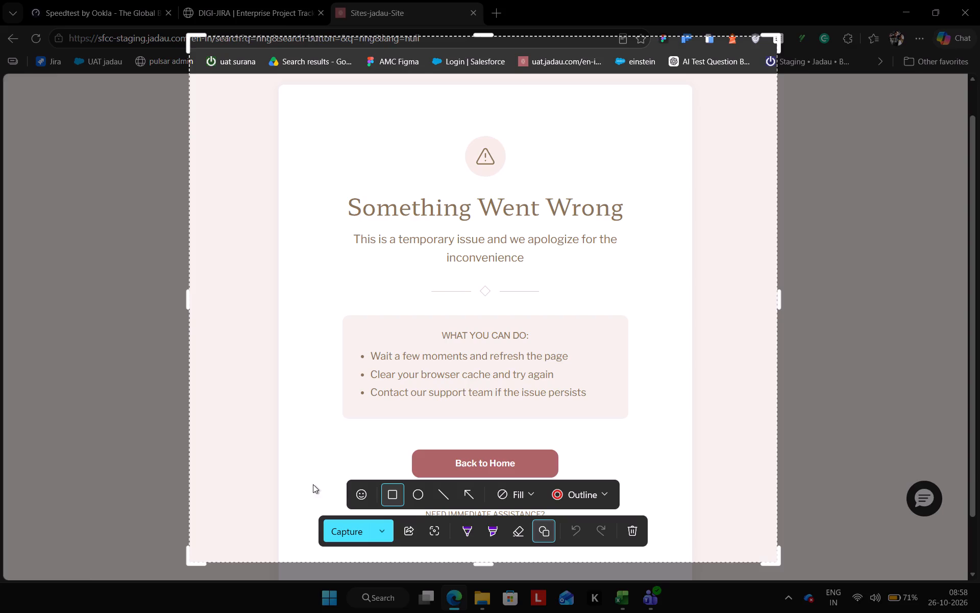
pyautogui.moveTo(305, 484); pyautogui.dragTo(643, 557)
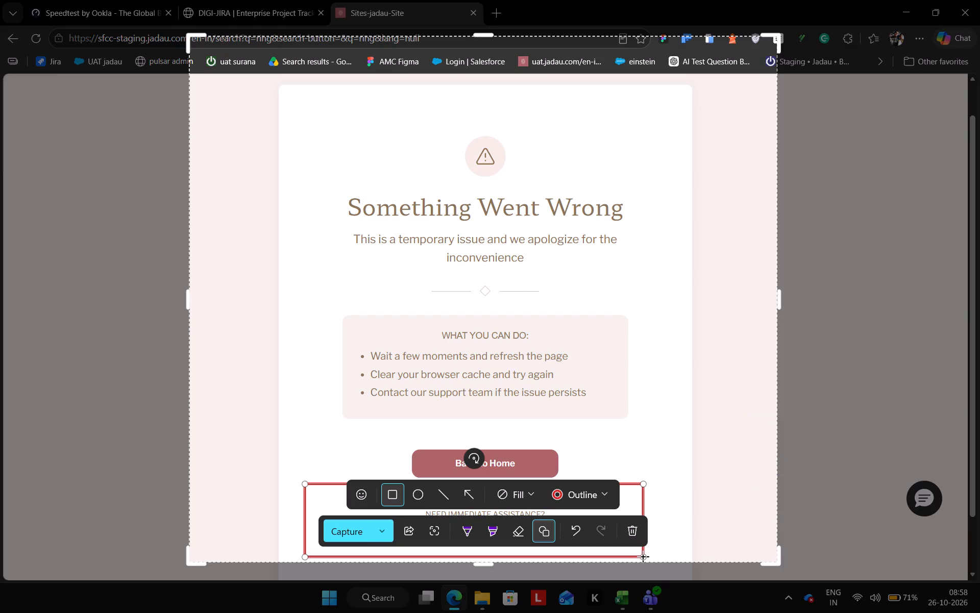
pyautogui.hotkey('ctrl', 'c')
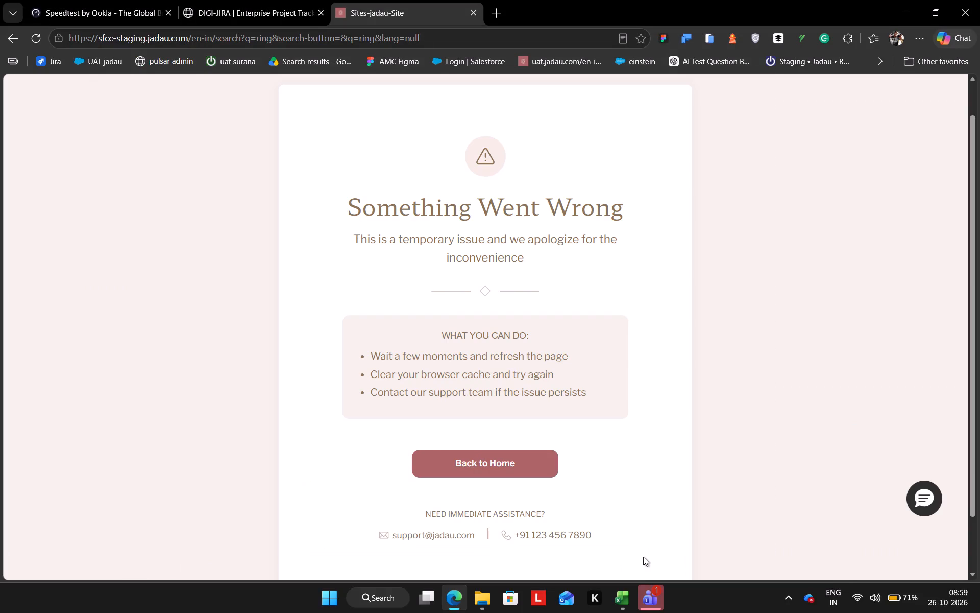
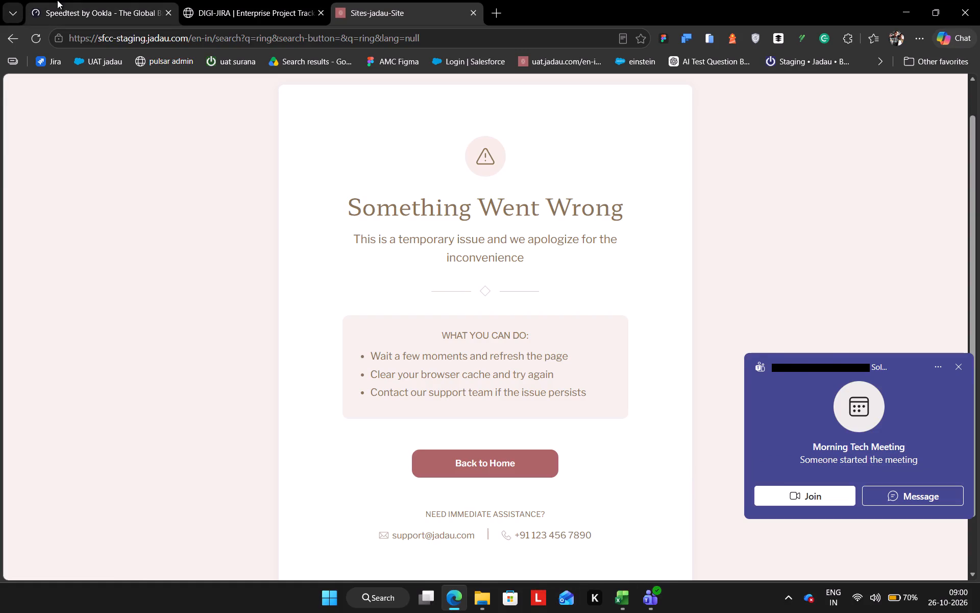
# Return to the DIGI-JIRA issue draft and paste the annotated screenshot into the description, below the first image.
pyautogui.click(278, 0)
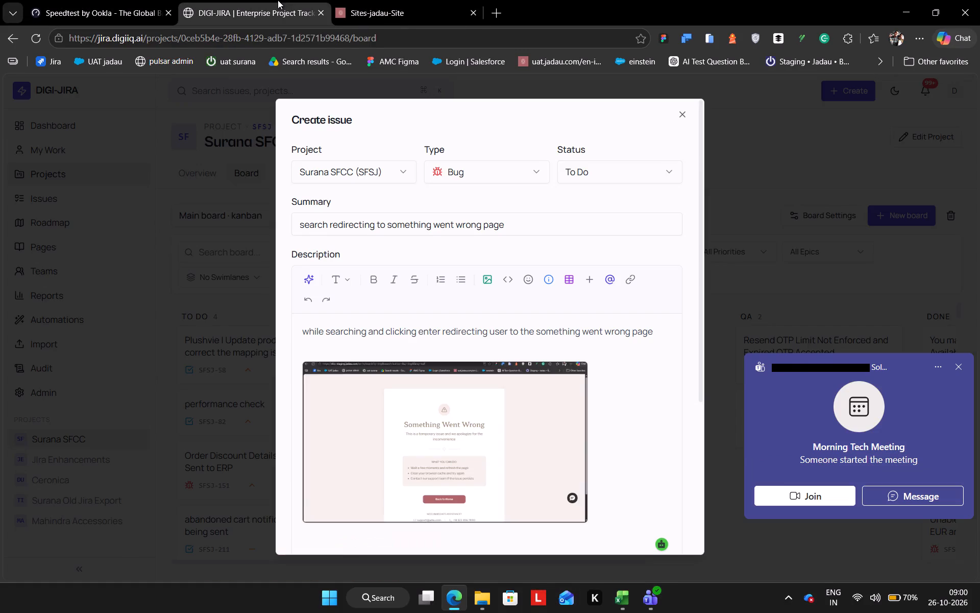
pyautogui.scroll(-3, 610, 393)
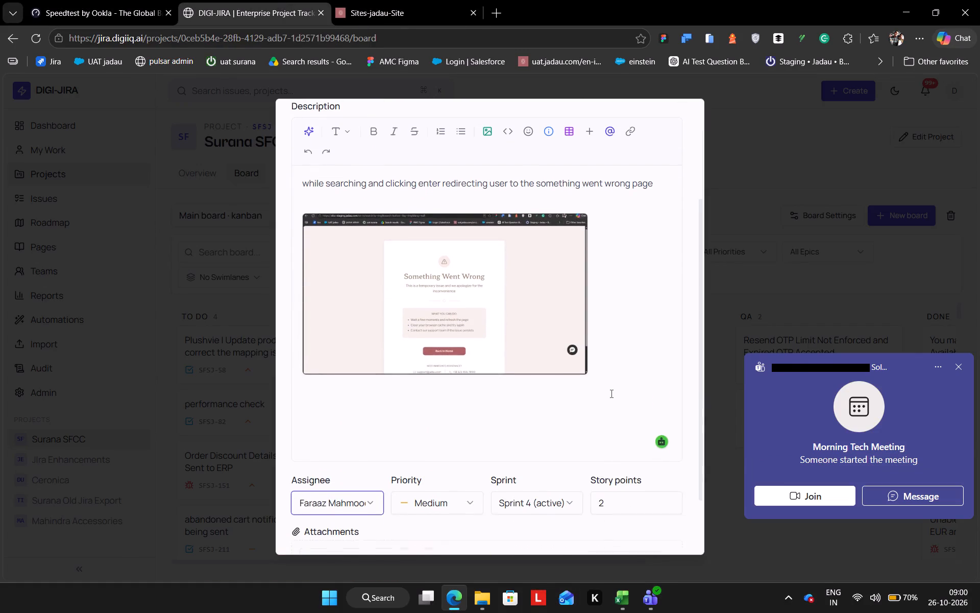
pyautogui.click(612, 362)
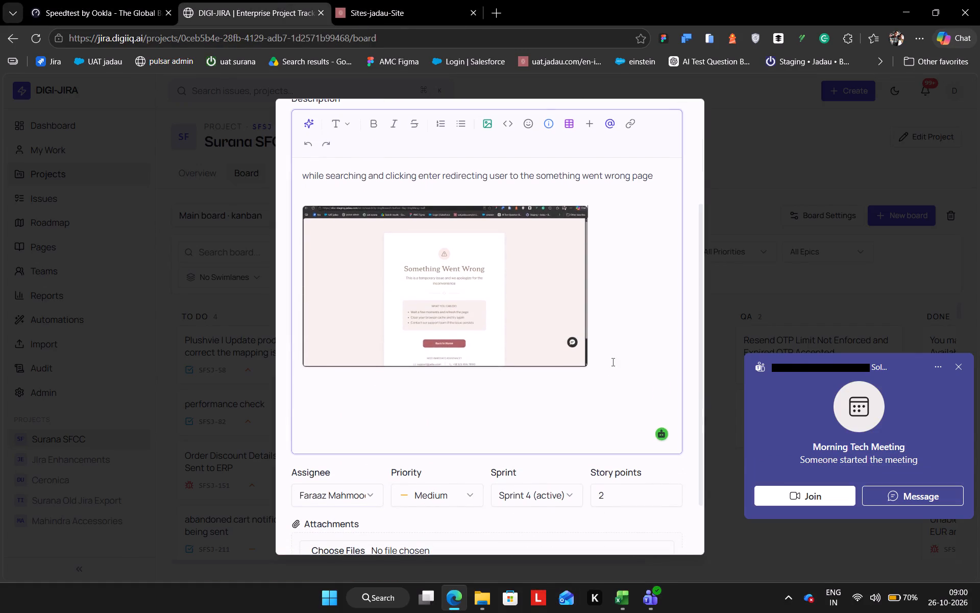
pyautogui.click(612, 362)
pyautogui.hotkey('shift', 'Return')
pyautogui.hotkey('shift', 'Return')
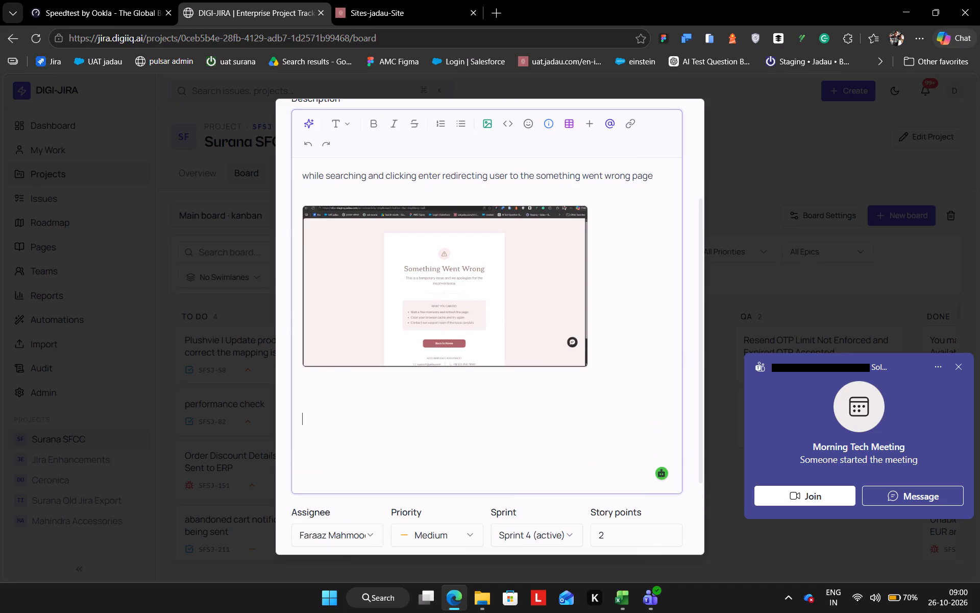
pyautogui.hotkey('ctrl', 'v')
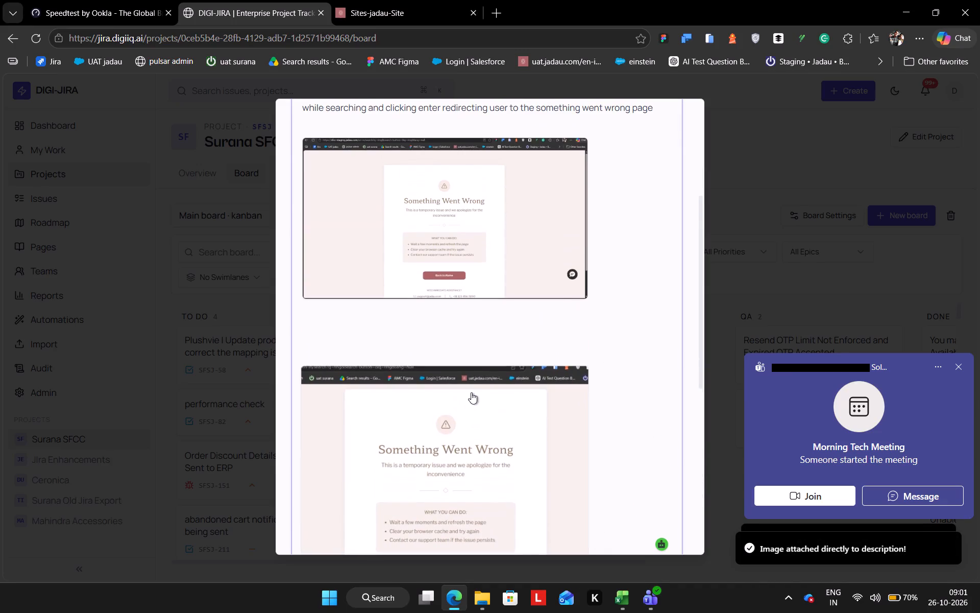
# Add the line "also update the contact no and email as we have in footer." above the annotated screenshot in the description.
pyautogui.click(451, 356)
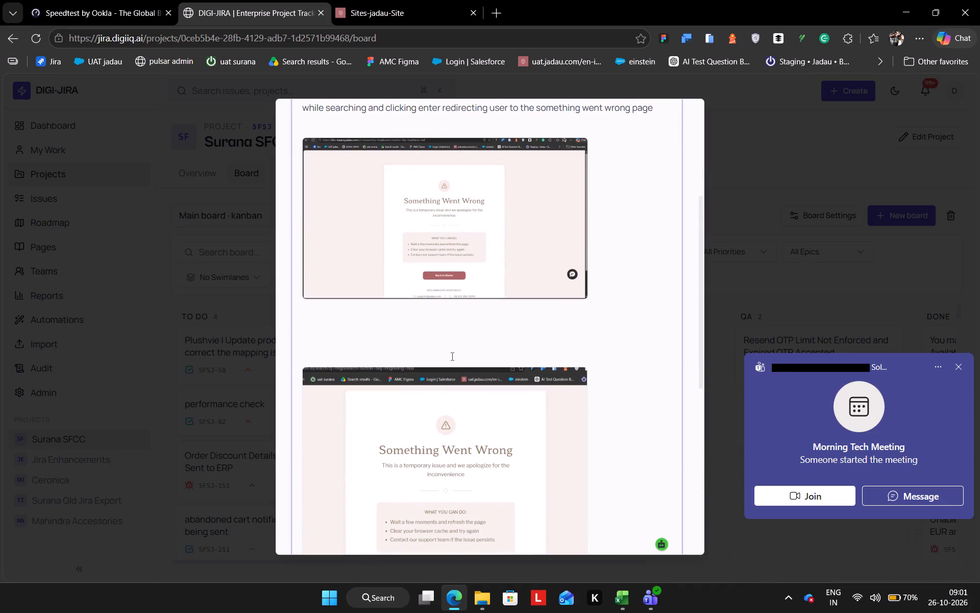
pyautogui.press('a')
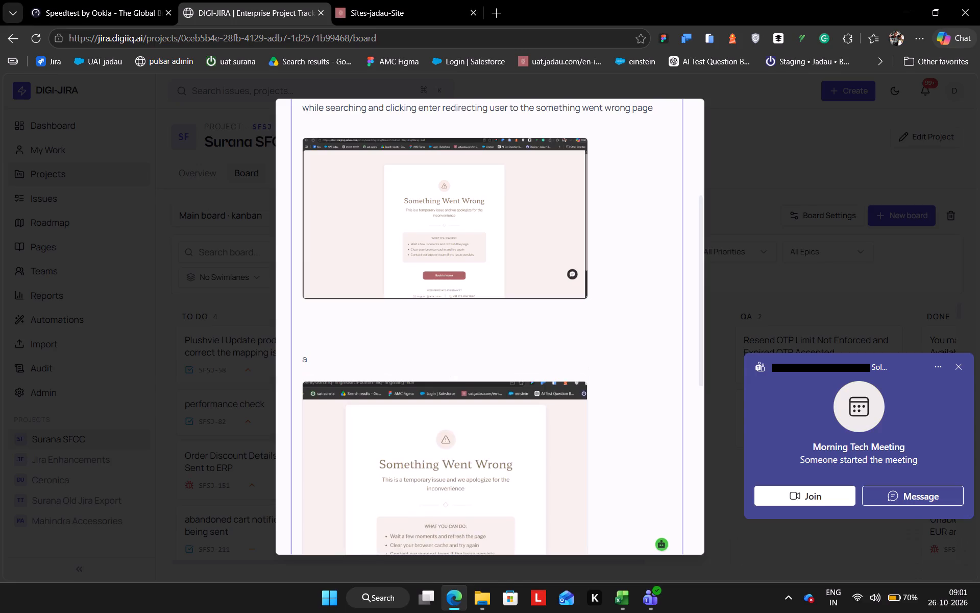
pyautogui.write('lso')
pyautogui.press('space')
pyautogui.write('update the')
pyautogui.press('space')
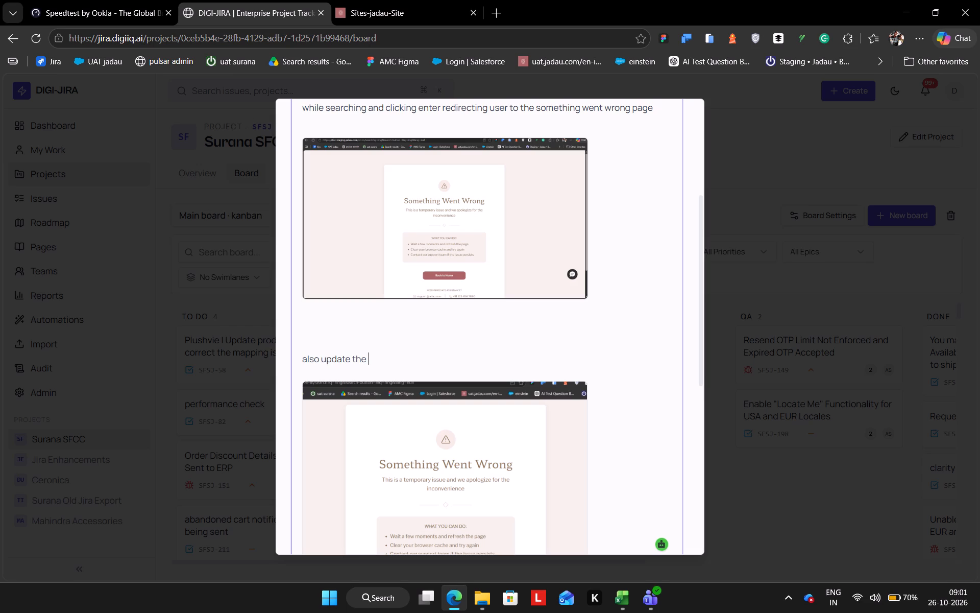
pyautogui.write('contact no and email')
pyautogui.press('space')
pyautogui.write('as we have in footer')
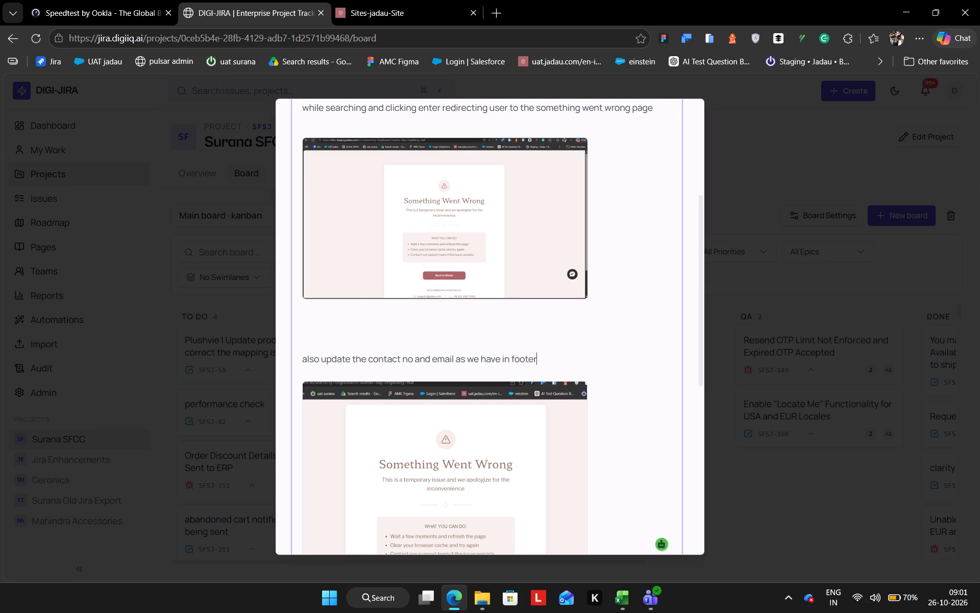
pyautogui.press('.')
# Create the "search redirecting to something went wrong page" bug issue.
pyautogui.scroll(-2, 451, 356)
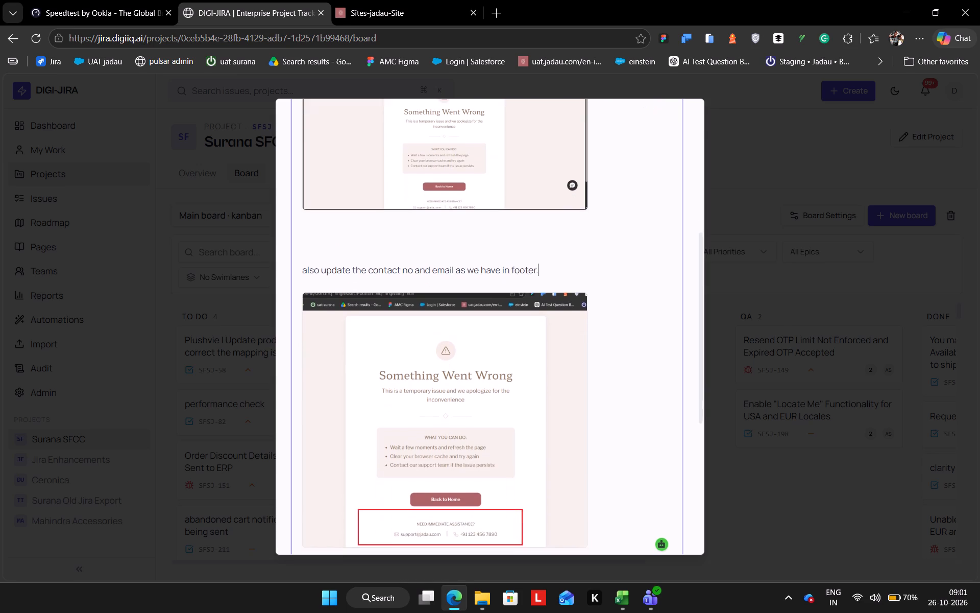
pyautogui.scroll(-6, 451, 356)
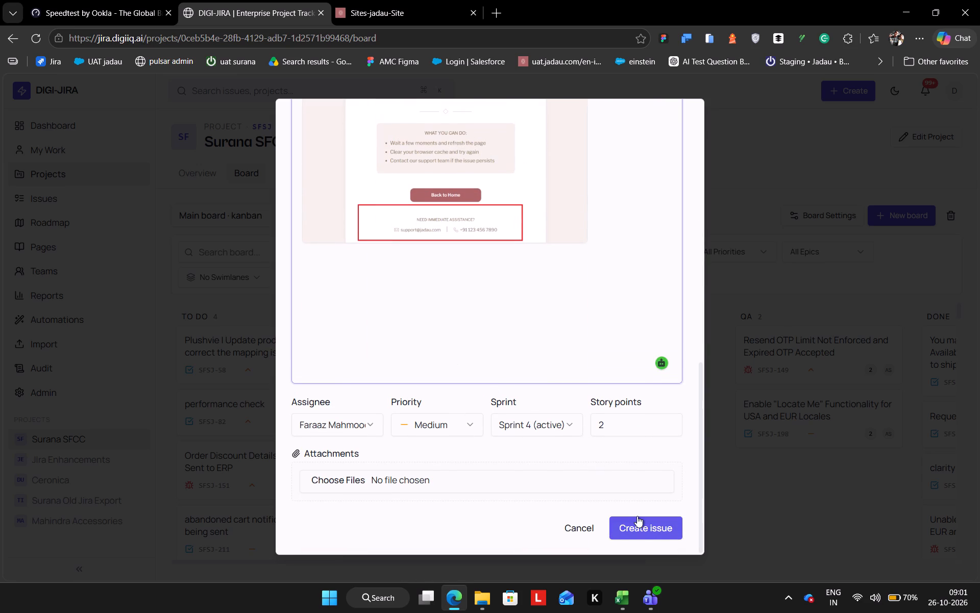
pyautogui.click(642, 532)
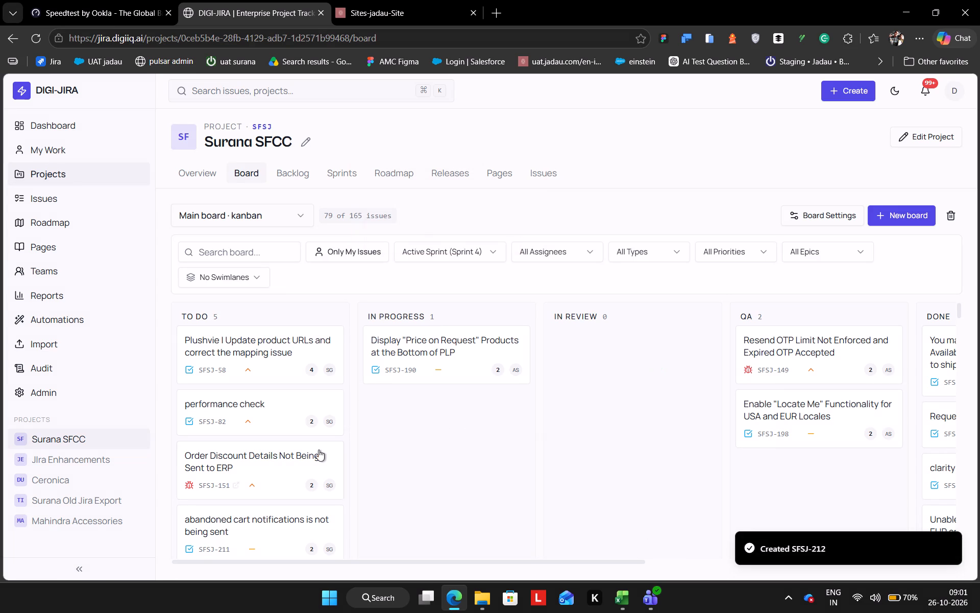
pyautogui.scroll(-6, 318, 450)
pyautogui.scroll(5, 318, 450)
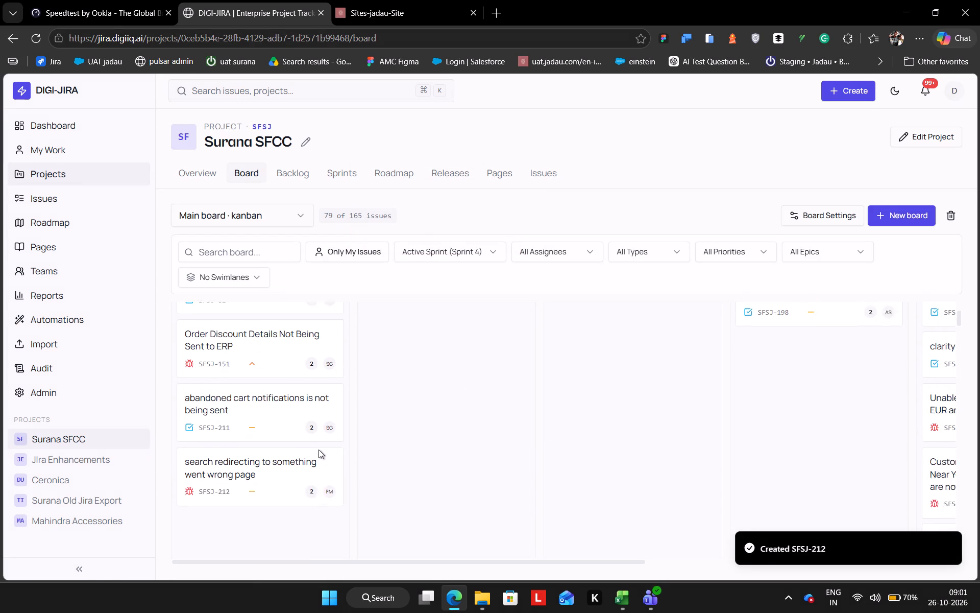